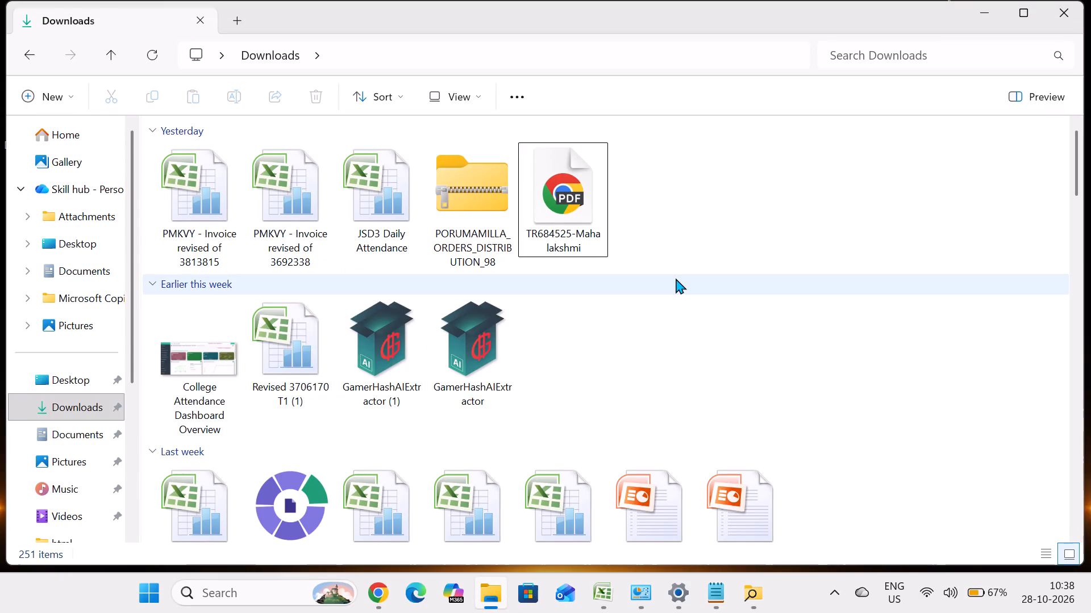
Clear the desktop by minimizing the Downloads folder window and closing the Peek preview window.
left_click(979, 20)
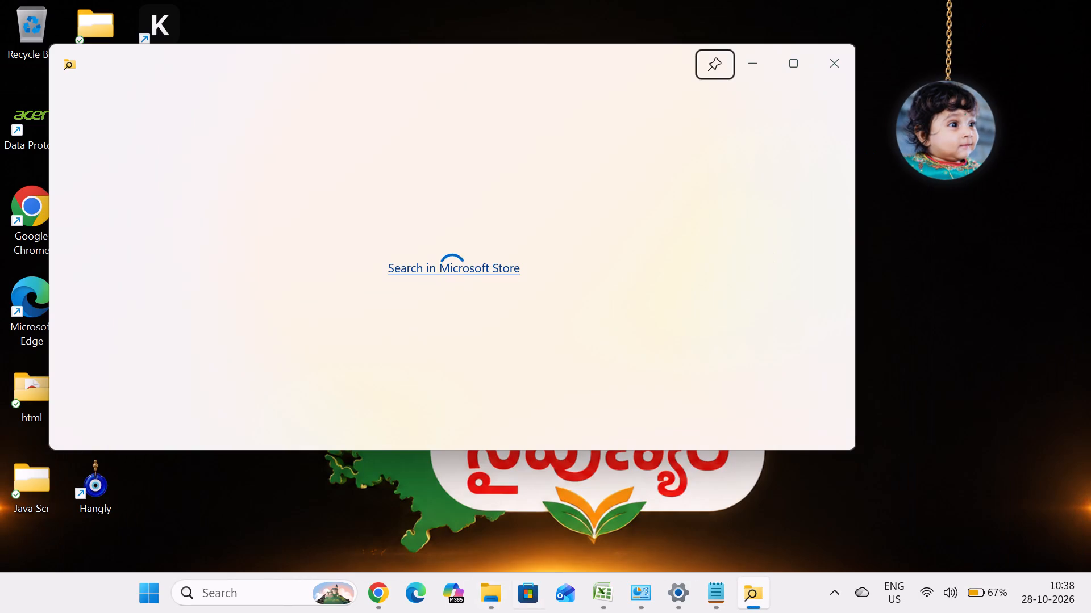
left_click(819, 63)
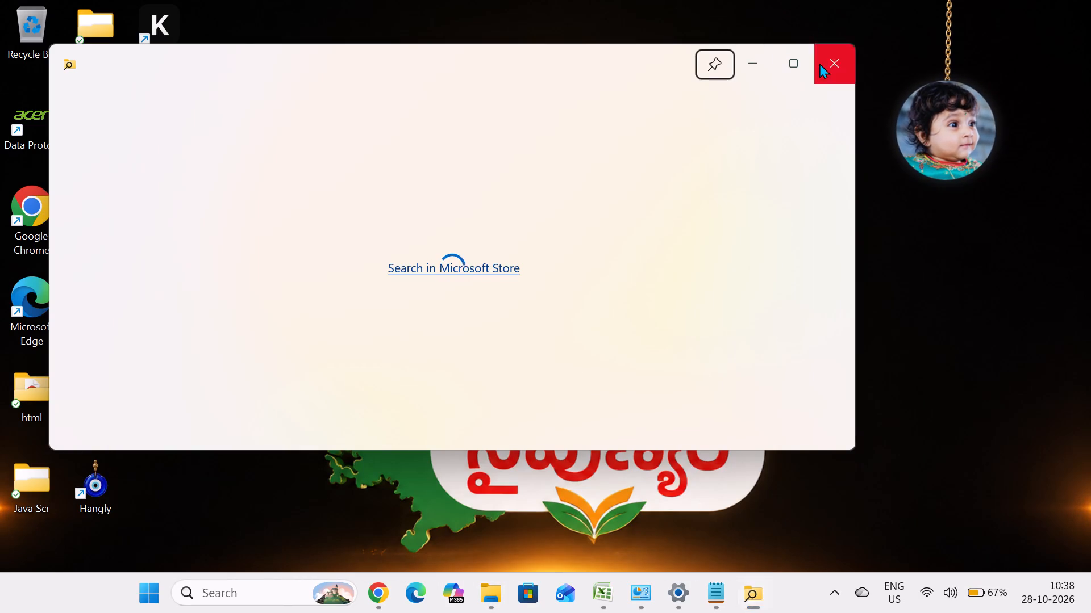
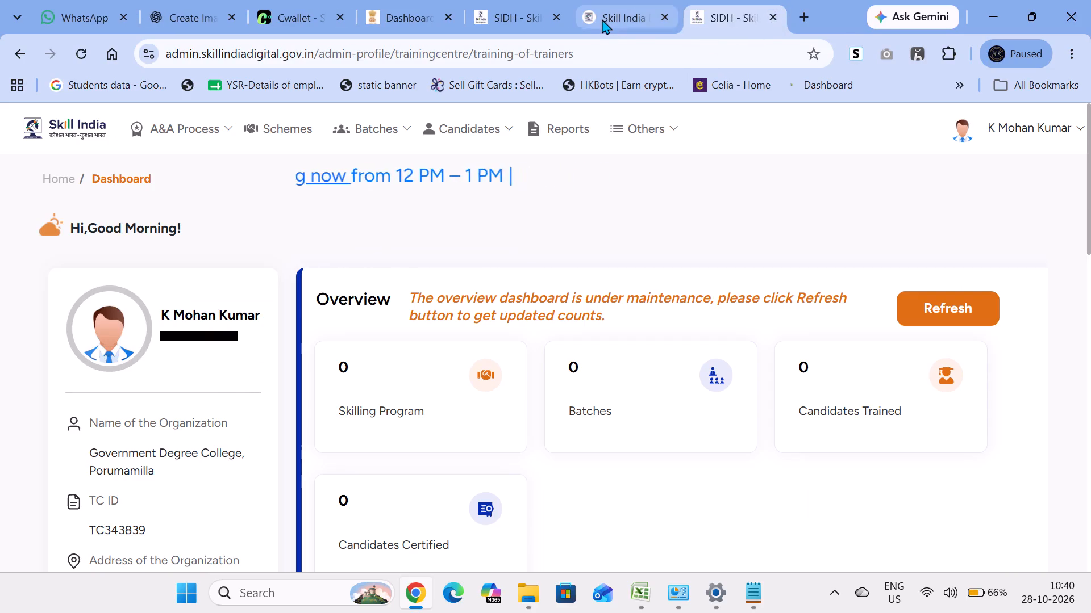
Open the training centre's list of batches in the Skill India portal.
left_click(603, 19)
left_click(710, 18)
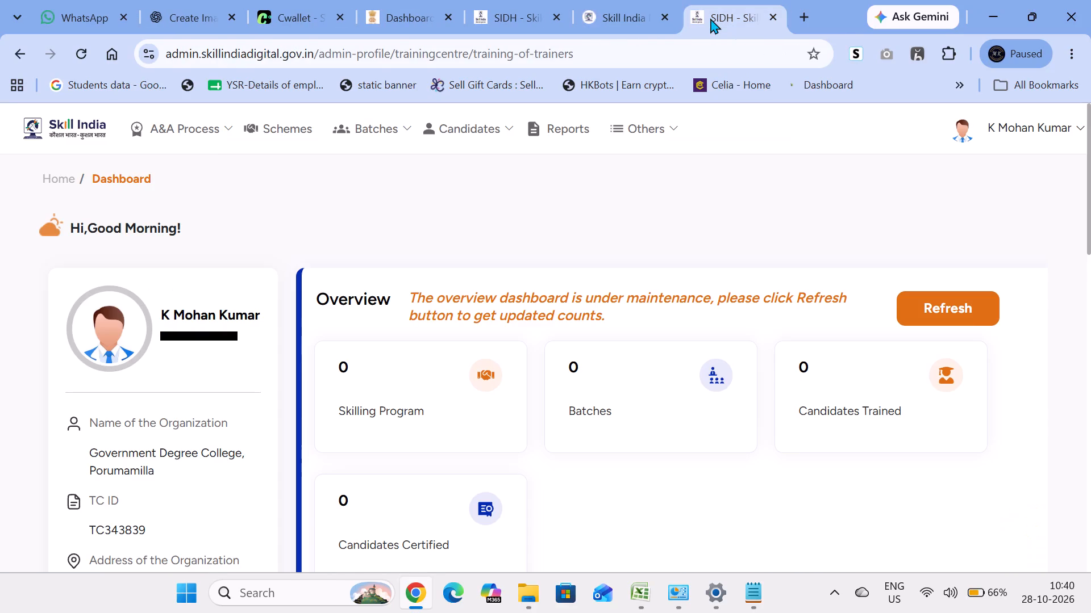
left_click(401, 137)
left_click(392, 187)
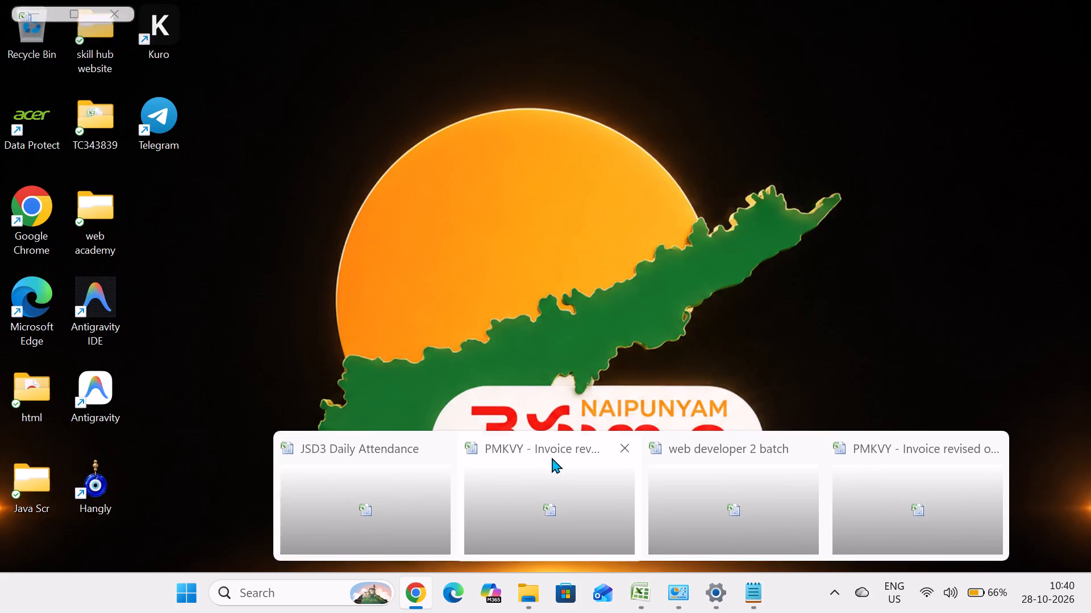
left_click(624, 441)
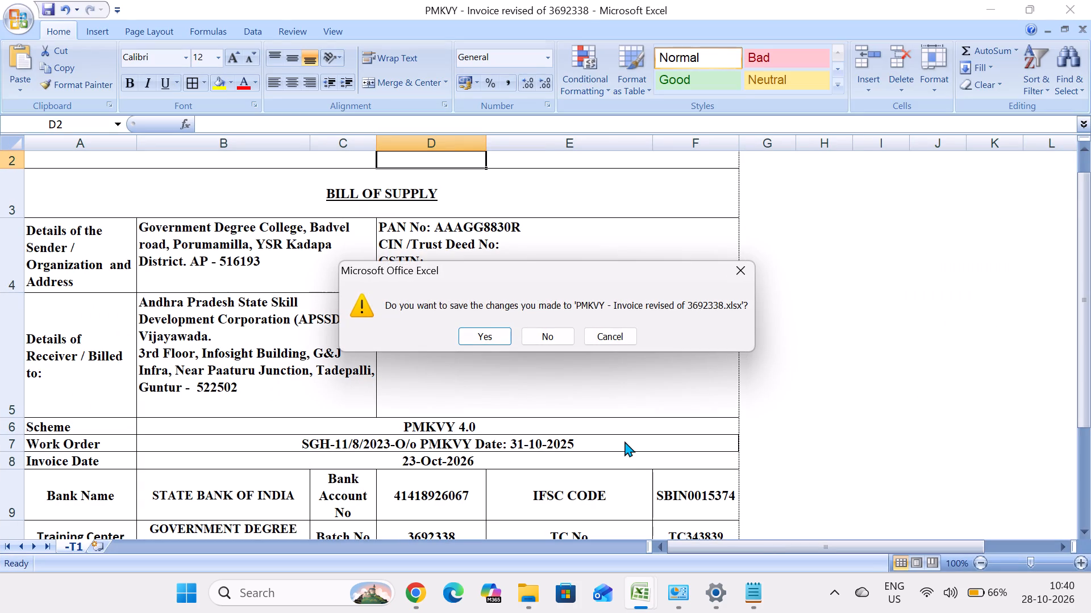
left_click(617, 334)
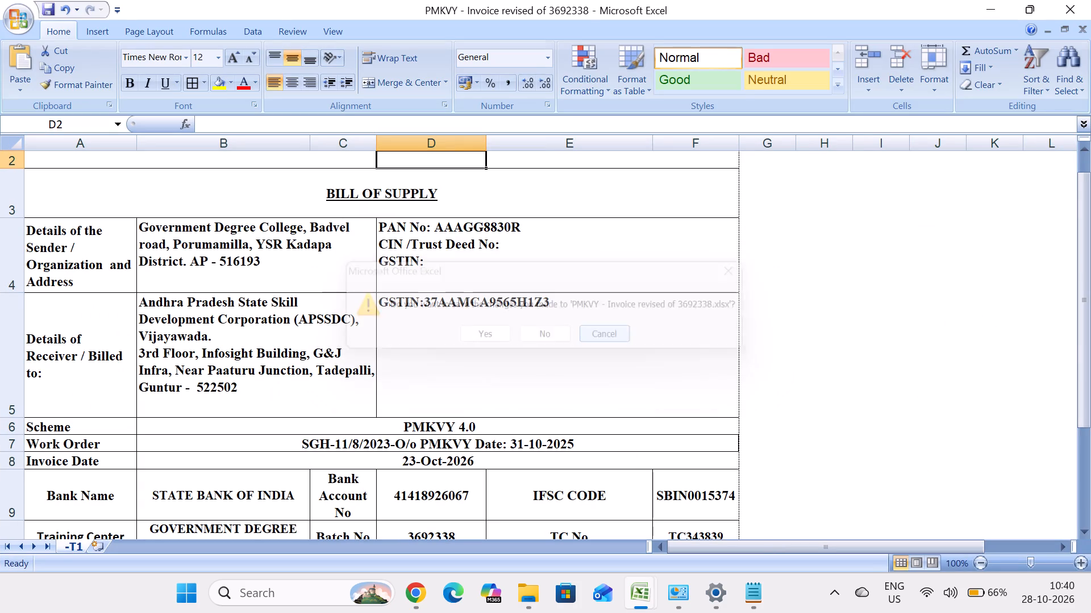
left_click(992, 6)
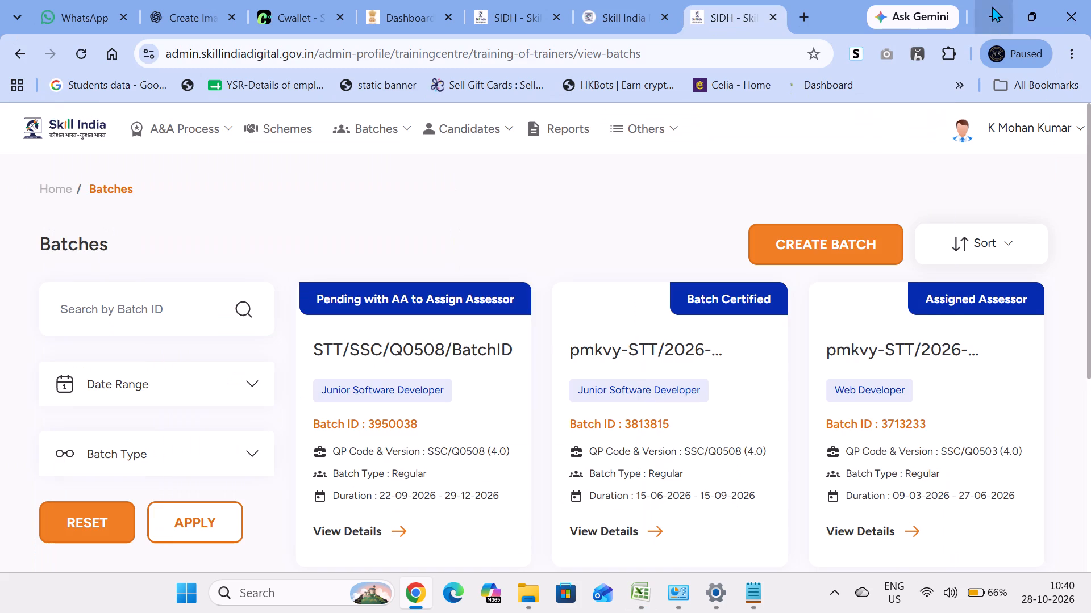
Open the details of batch 3950038 and show its biometric attendance candidate-wise.
left_click(360, 532)
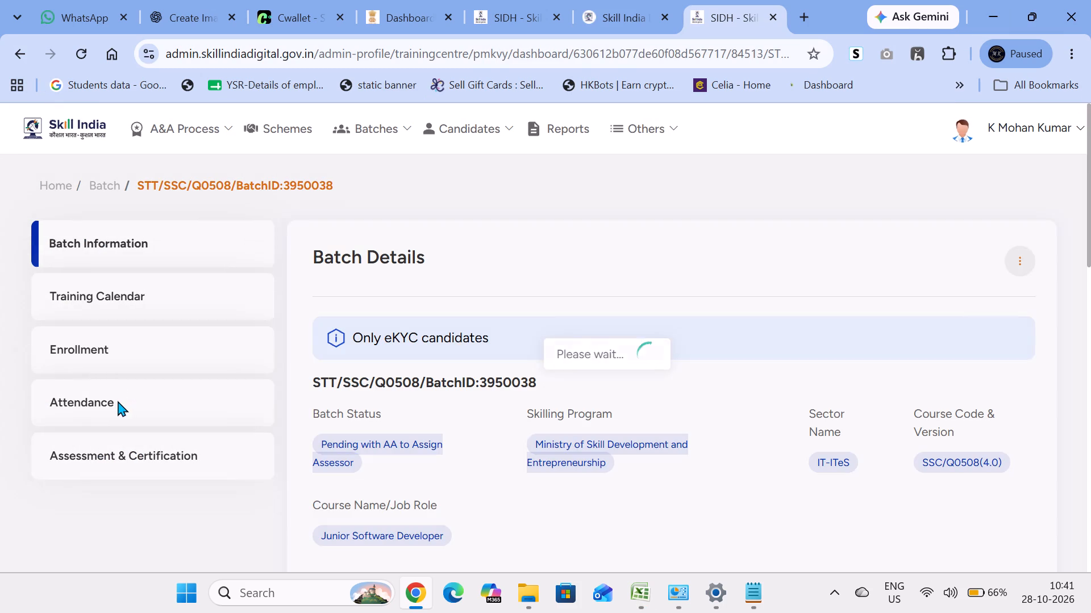
left_click(112, 398)
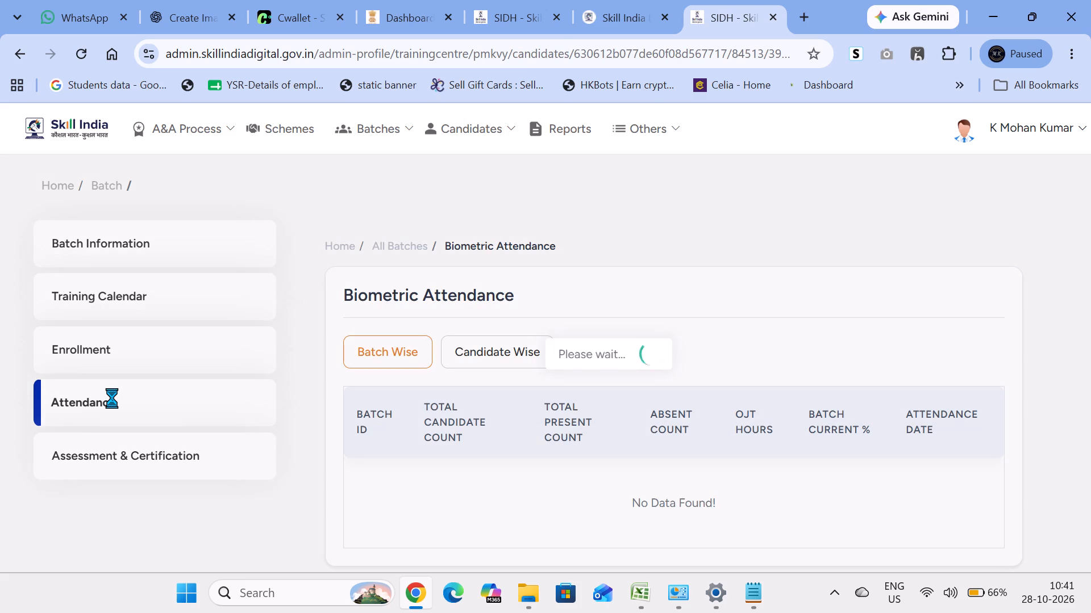
left_click(509, 361)
left_click(509, 361)
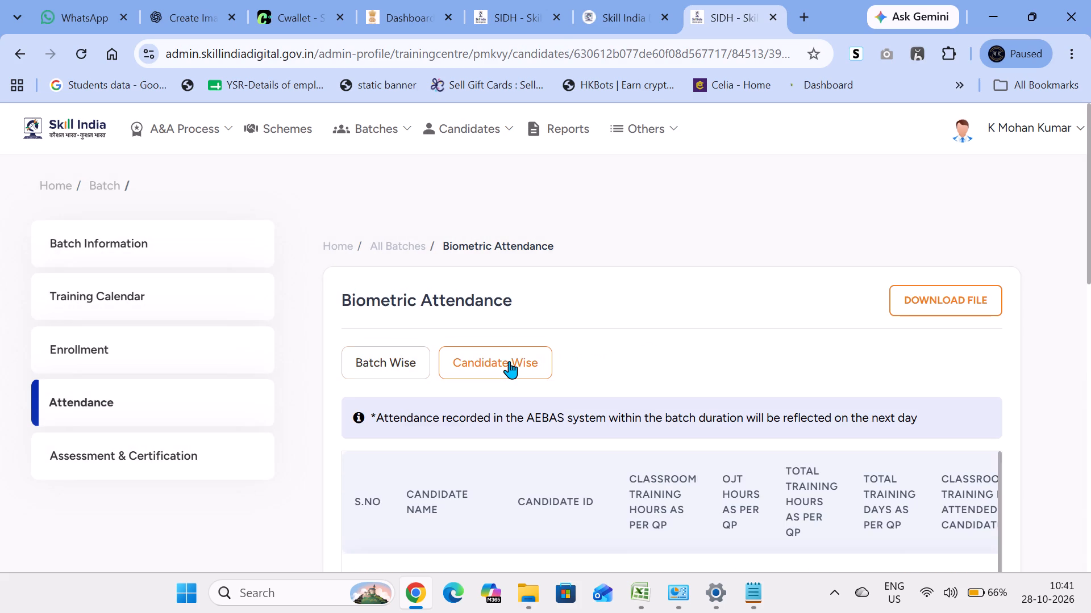
left_click(1090, 383)
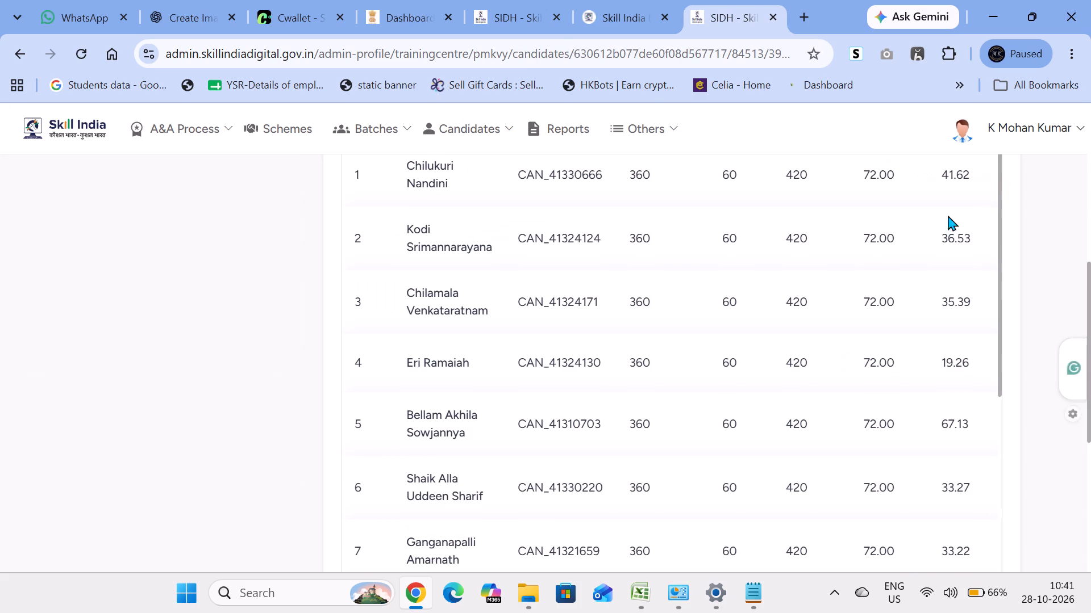
left_click(1090, 226)
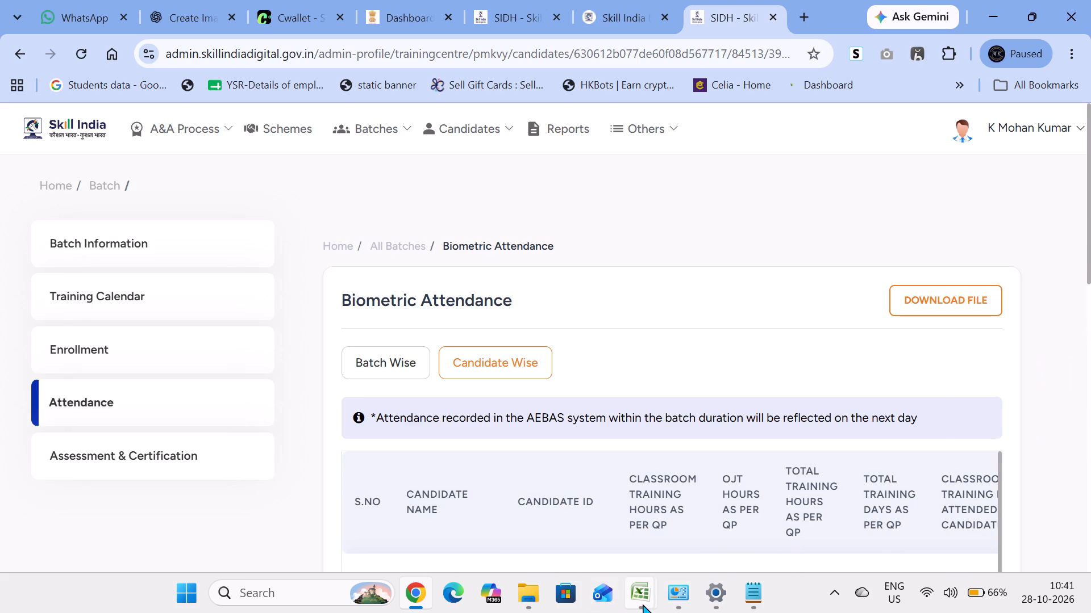
Switch to the JSD3 Daily Attendance workbook in Excel and restore it to a smaller window over the portal.
left_click(405, 532)
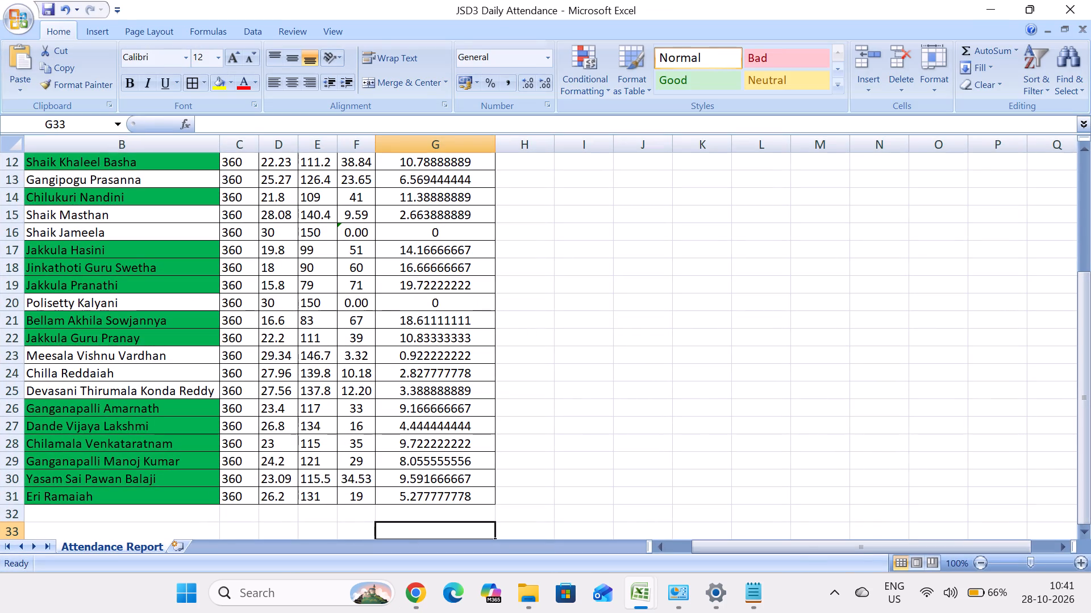
left_click(1038, 0)
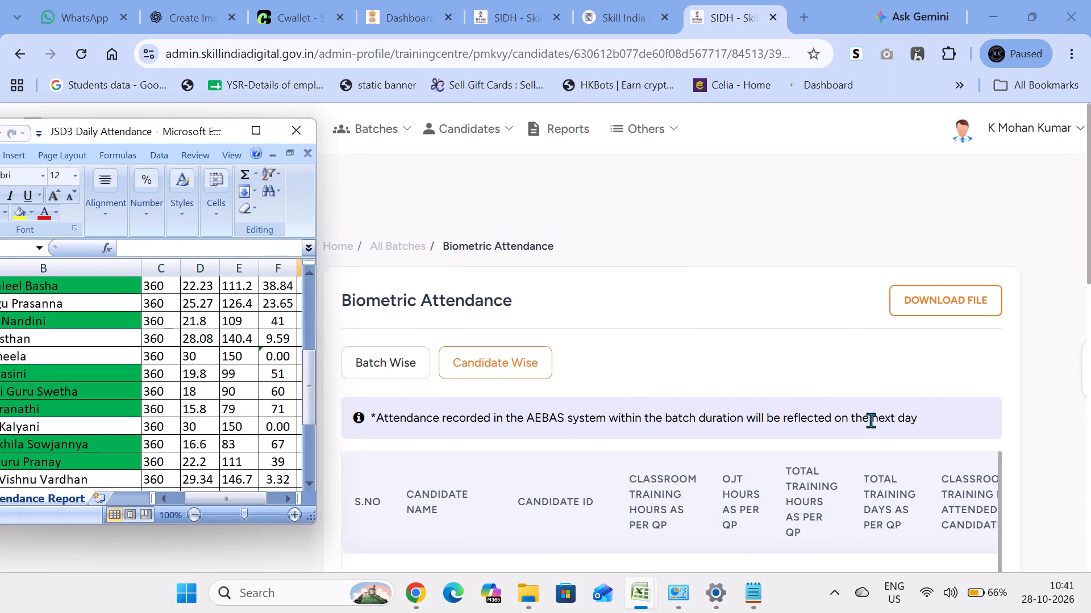
Switch back to Chrome and examine the candidates' classroom training hours in the biometric attendance table.
left_click(655, 339)
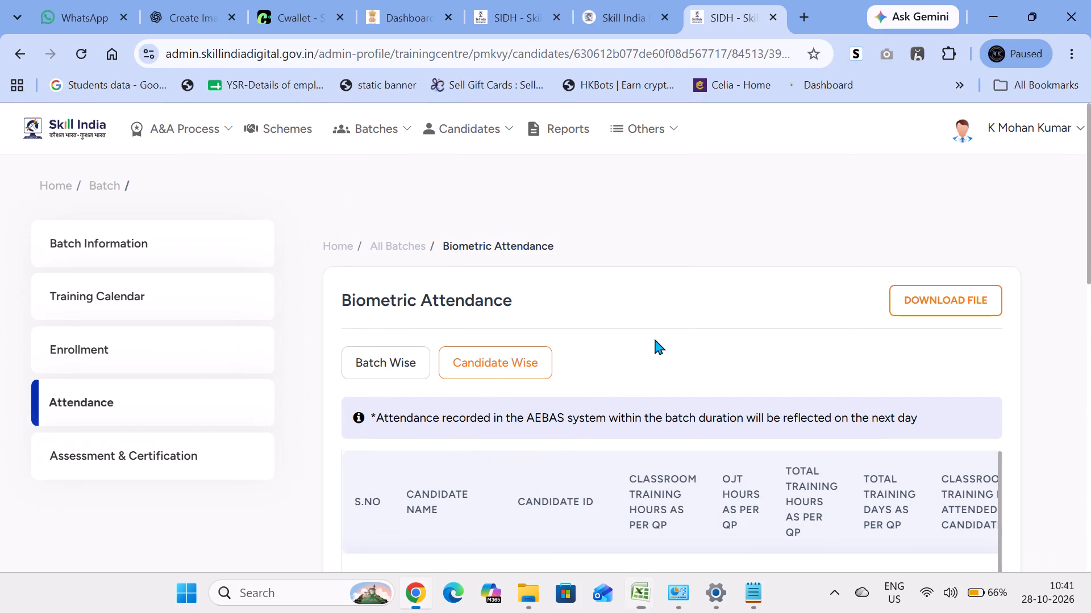
key("Down")
key("Down")
key("Down")
key("Down")
key("Down")
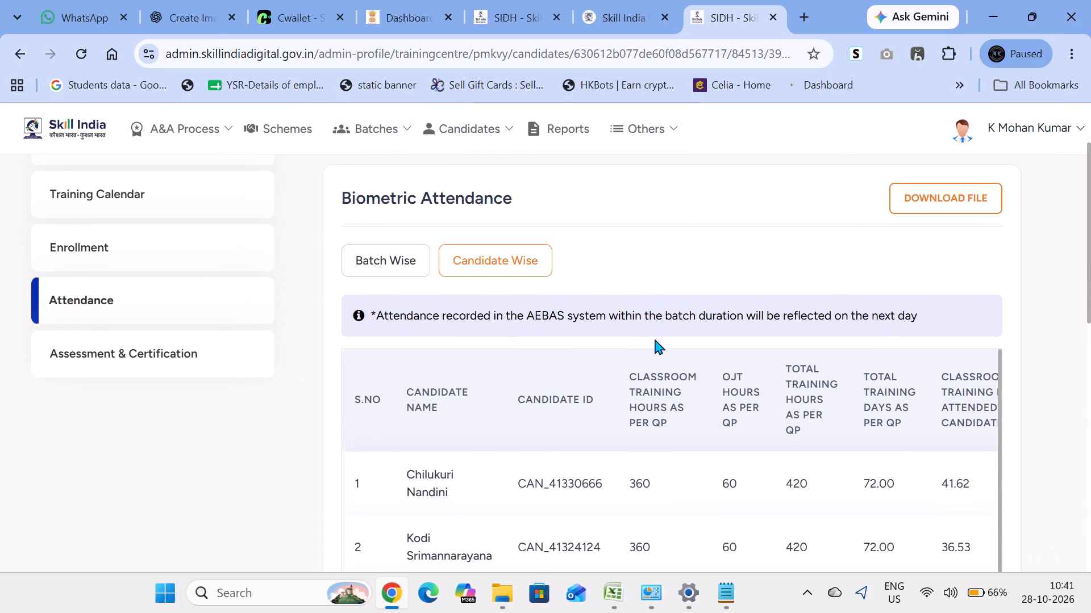
key("Down")
key("Down")
key("Down")
key("Down")
key("Down")
key("Down")
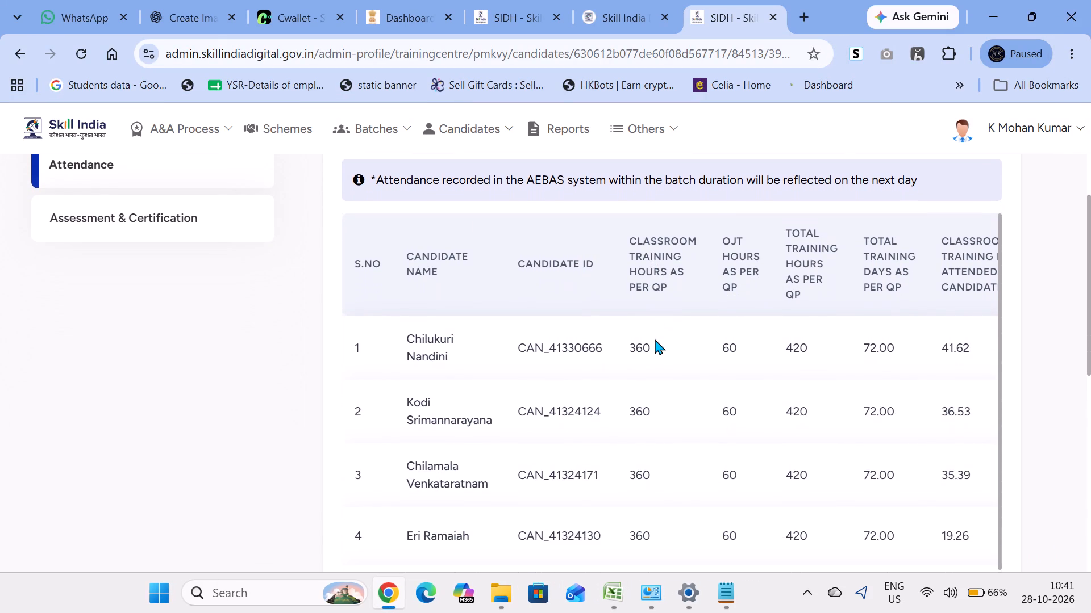
key("Down")
key("Down")
key("Down")
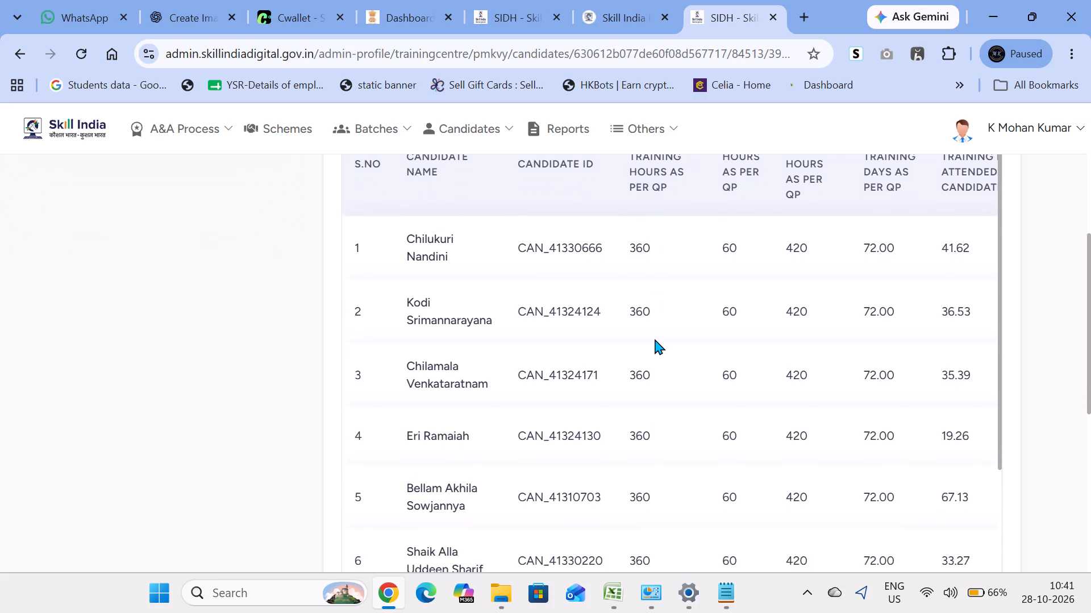
key("Down")
key("Down")
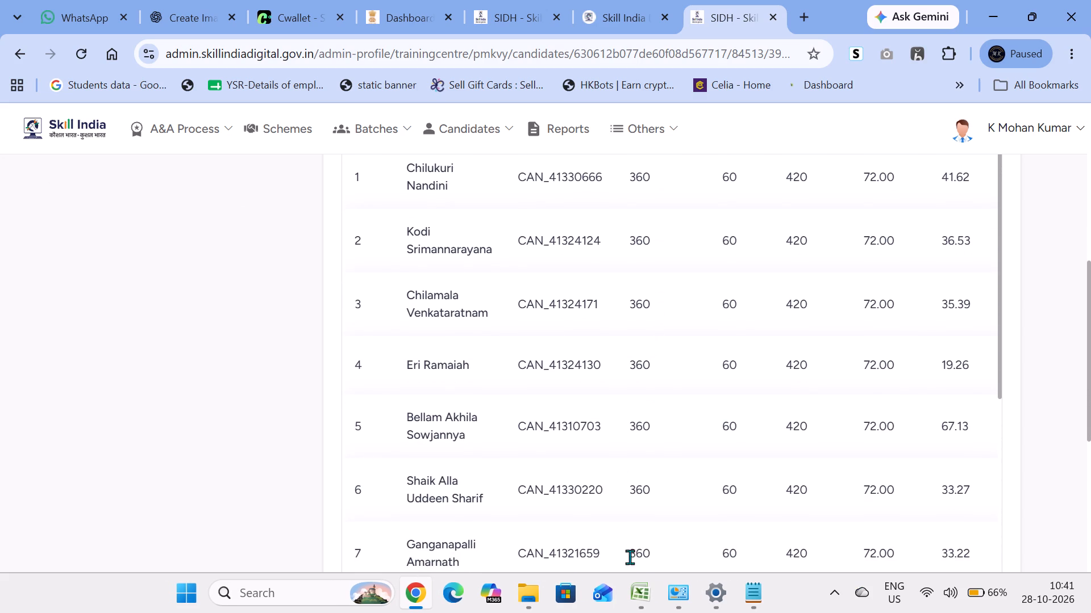
Switch to the JSD3 Daily Attendance workbook in Excel and check its column F hours against the portal's attended hours.
left_click(639, 593)
left_click(399, 504)
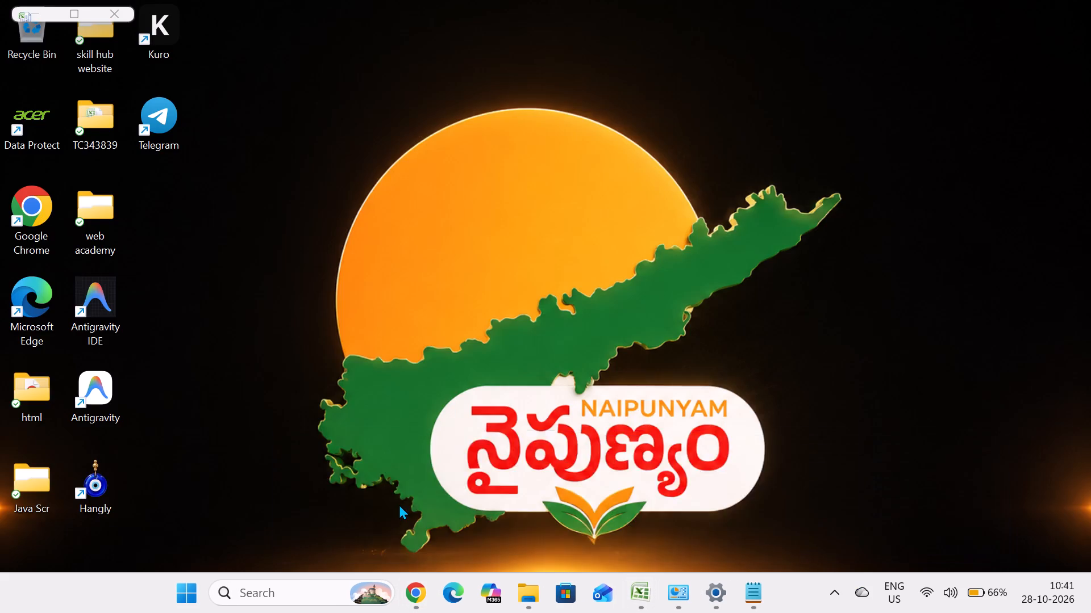
left_click(190, 353)
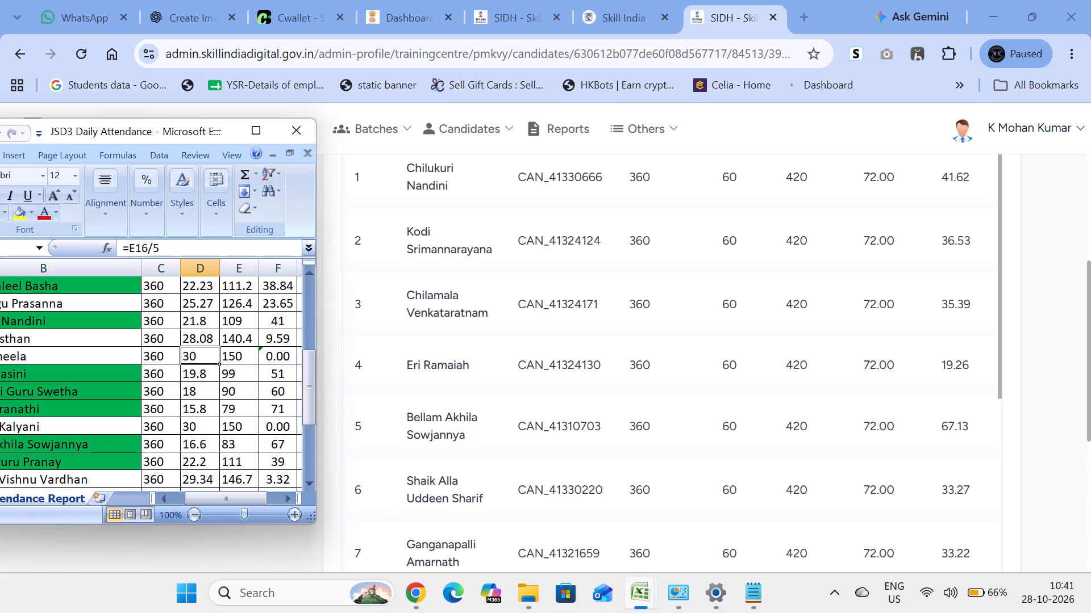
left_click(285, 320)
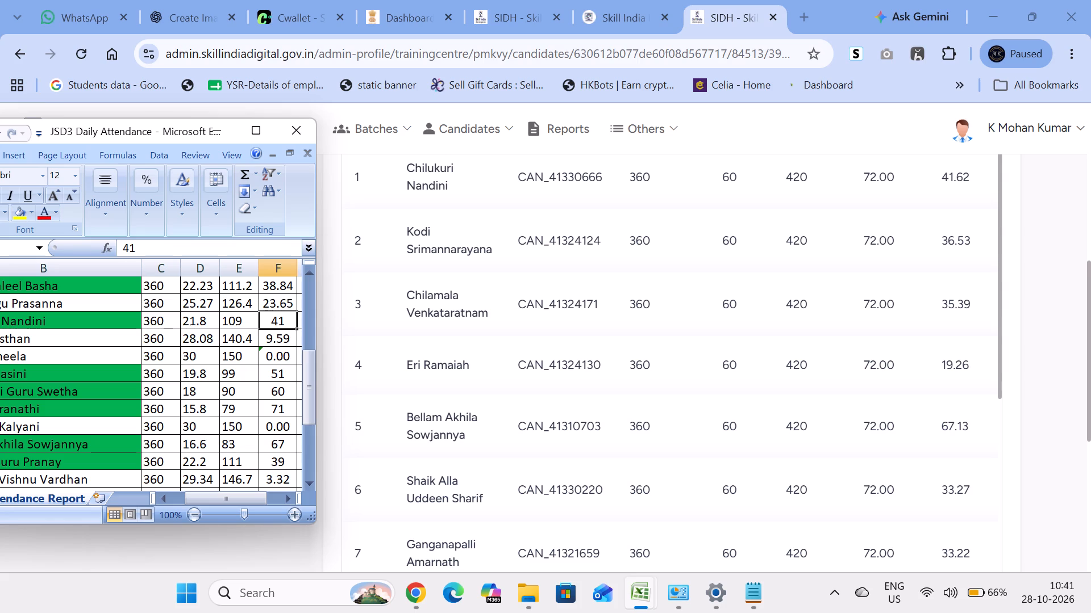
key("Down")
key("Down")
key("Down")
key("Down")
key("Down")
key("Down")
key("Down")
key("Down")
key("Down")
key("Down")
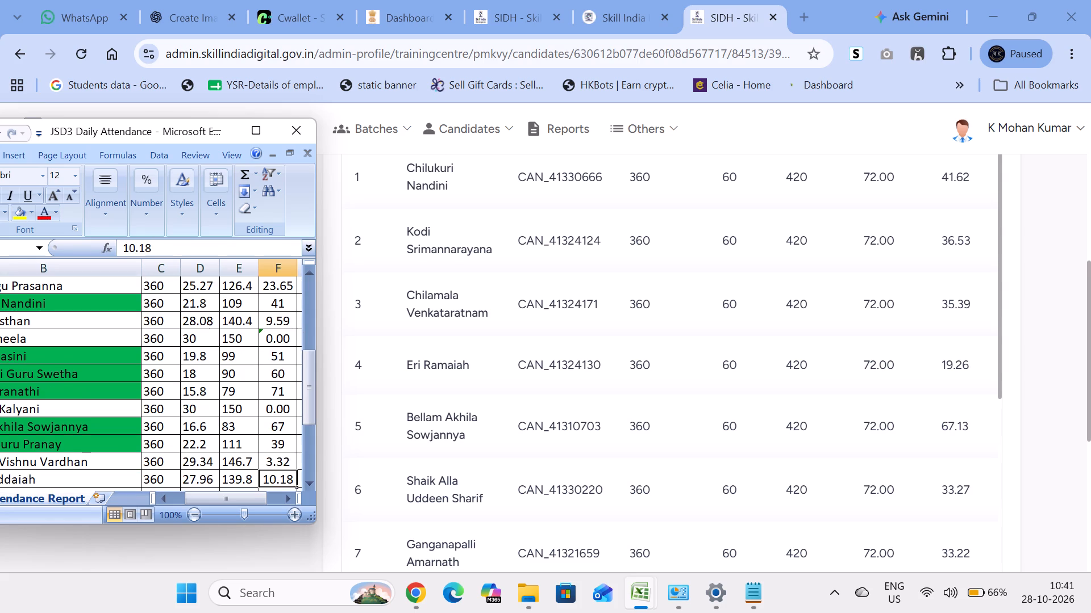
key("Down")
key("Down")
key("Down")
key("Down")
key("Down")
key("Down")
key("Down")
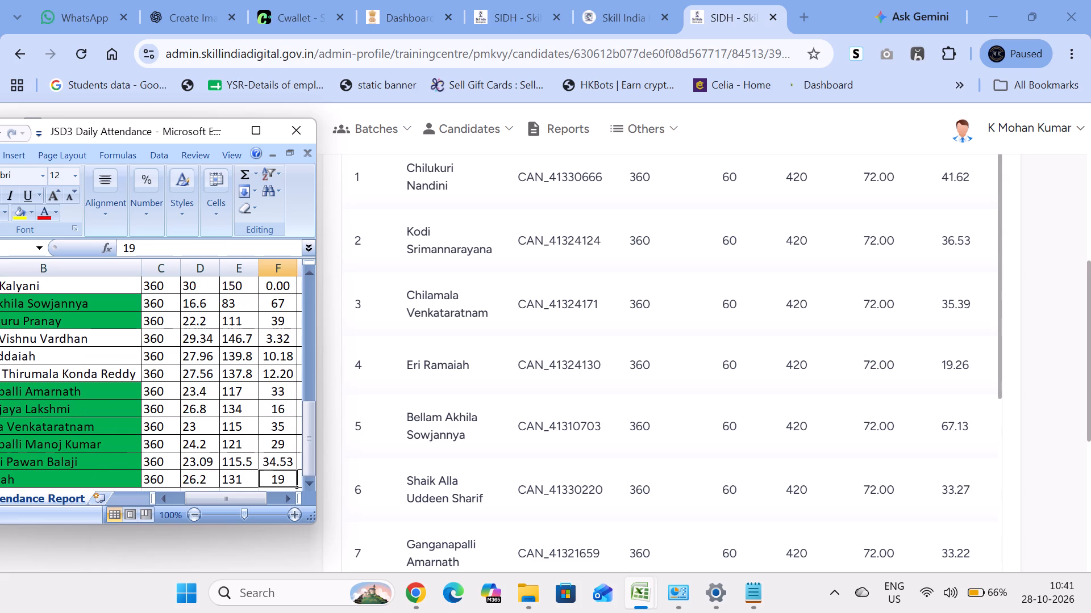
key("Up")
key("Up")
key("Up")
key("Up")
key("Up")
key("Up")
key("Up")
key("Up")
key("Up")
key("Up")
key("Up")
key("Up")
key("Up")
key("Up")
key("Up")
key("Up")
key("Up")
key("Up")
key("Up")
key("Up")
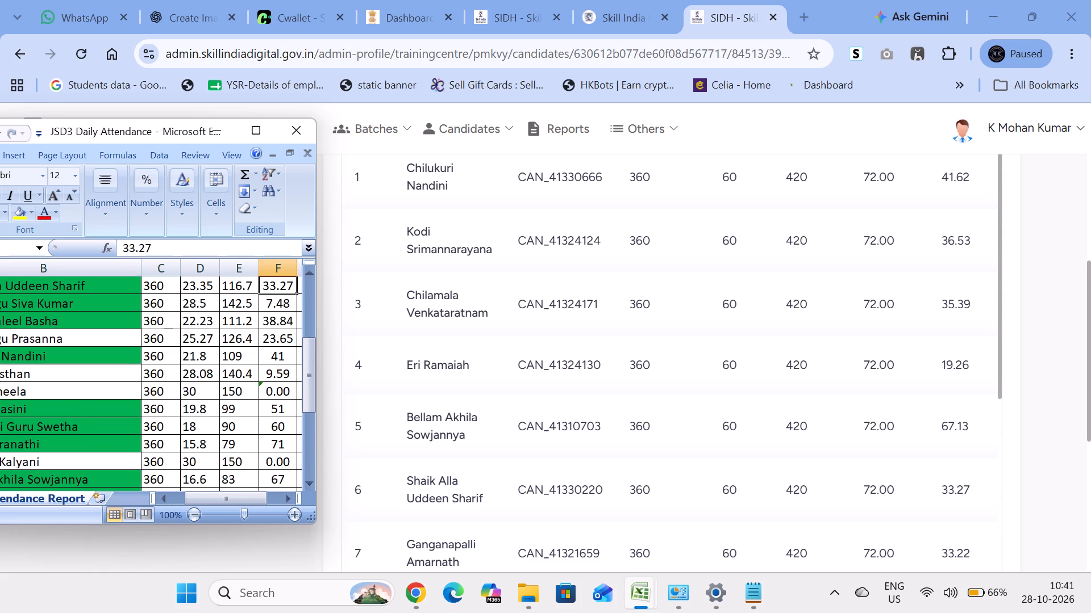
key("Down")
key("Down")
key("Down")
key("Down")
key("Down")
key("Down")
key("Down")
key("Down")
key("Down")
key("Down")
key("Down")
key("Down")
key("Down")
key("Down")
key("Down")
key("Down")
key("Down")
key("Down")
key("Down")
key("Down")
key("Up")
key("Up")
key("Up")
key("Up")
key("Up")
key("Up")
key("Up")
key("Up")
key("Up")
key("Up")
key("Up")
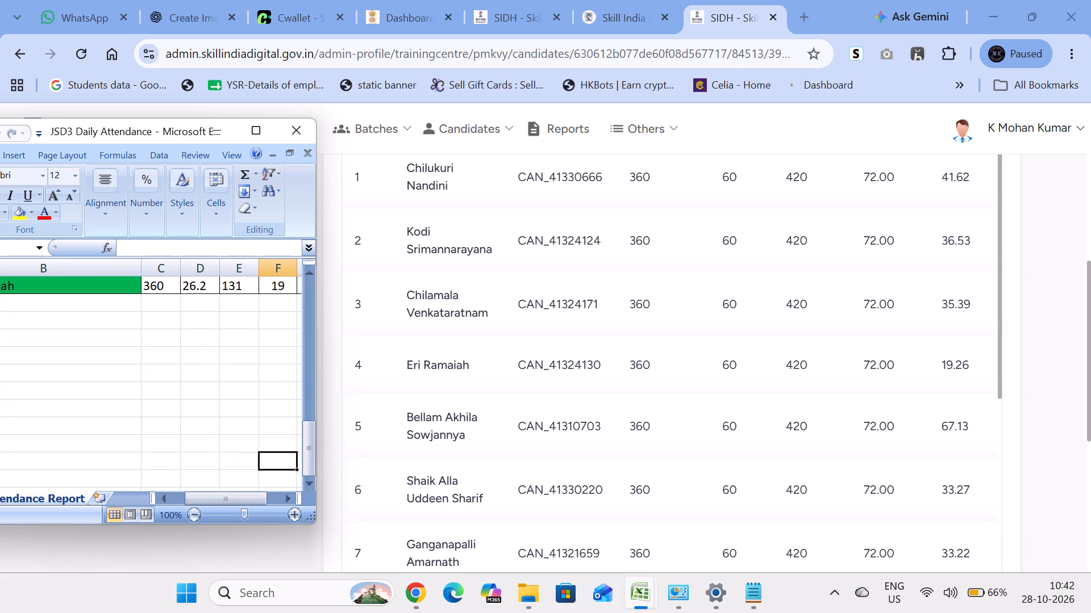
Switch back to Chrome and open the day-by-day attendance record of the third candidate in the table.
left_click(856, 333)
key("Right")
key("Right")
key("Right")
key("Right")
key("Right")
key("Right")
key("Right")
key("Right")
key("Right")
key("Right")
key("Right")
key("Right")
key("Right")
key("Right")
key("Right")
key("Right")
key("Right")
key("Right")
key("Right")
key("Right")
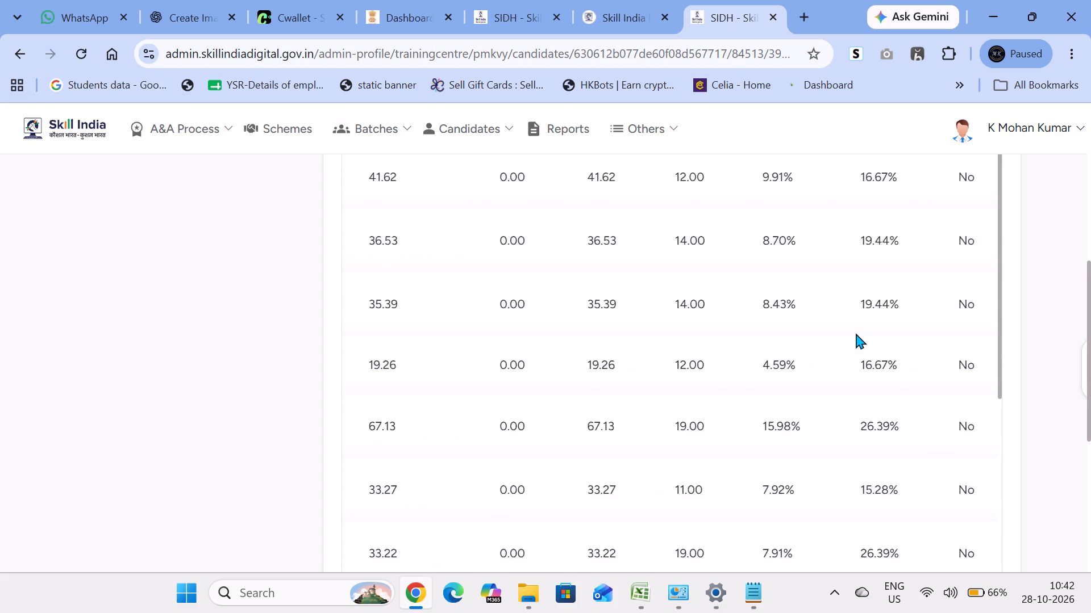
left_click(959, 301)
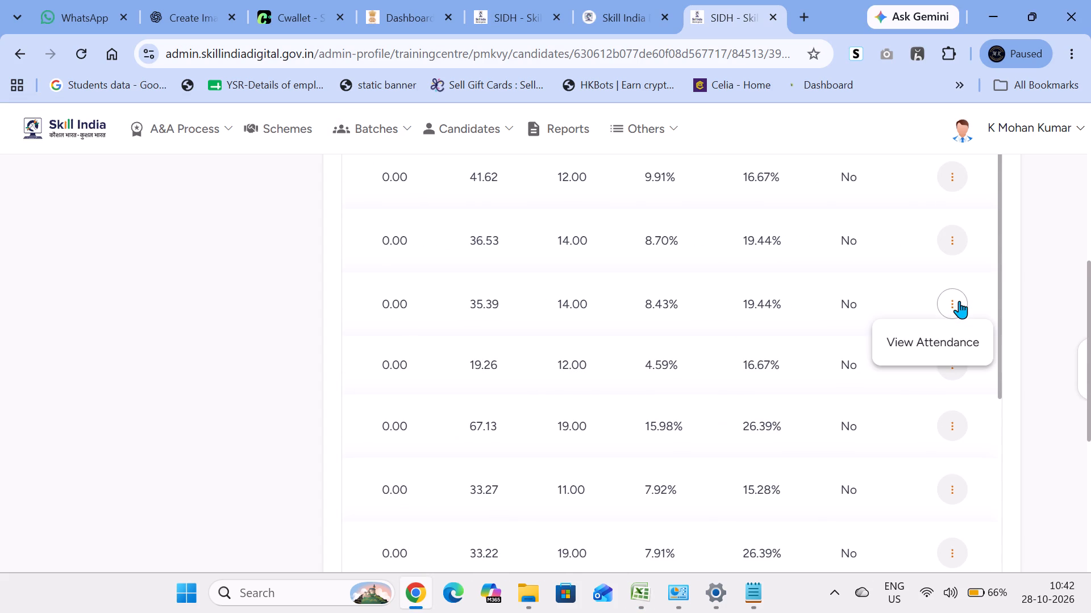
left_click(939, 338)
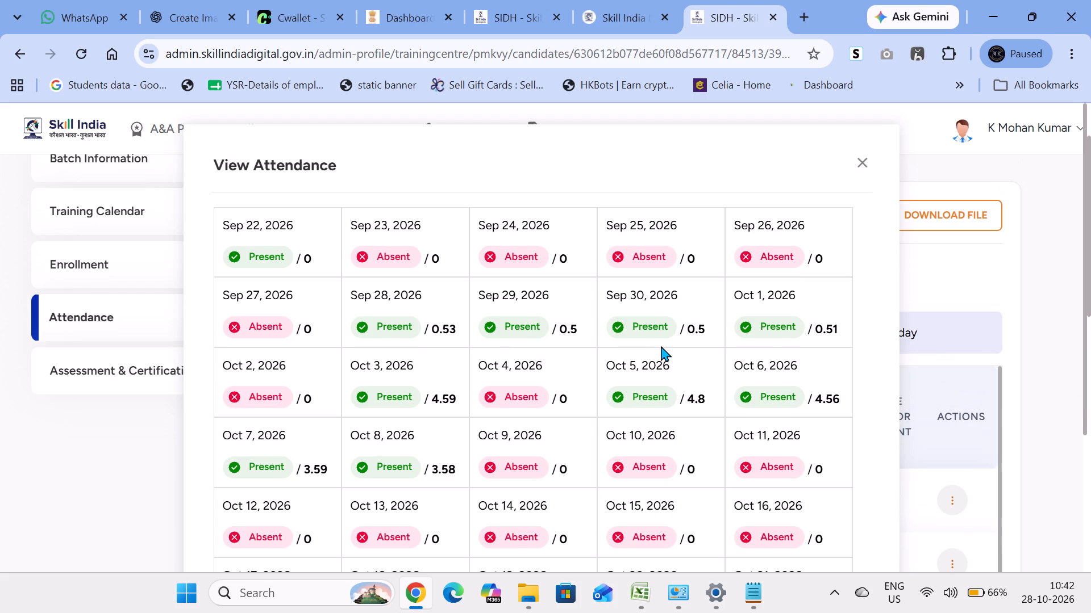
Examine the candidate's daily attendance and hours from Sep 22 to Oct 26, 2026, and close the record.
left_click(661, 346)
key("Down")
key("Down")
key("Down")
key("Down")
key("Down")
key("Down")
key("Down")
key("Down")
key("Down")
key("Down")
key("Down")
key("Down")
key("Down")
key("Down")
key("Down")
key("Down")
key("Down")
key("Down")
key("Down")
key("Down")
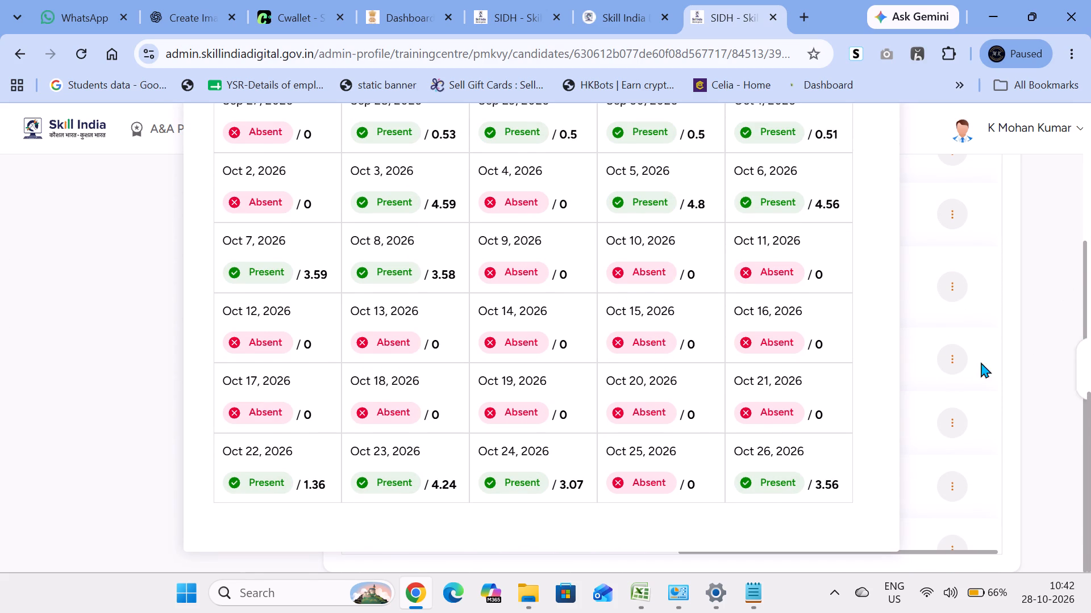
left_click(1000, 334)
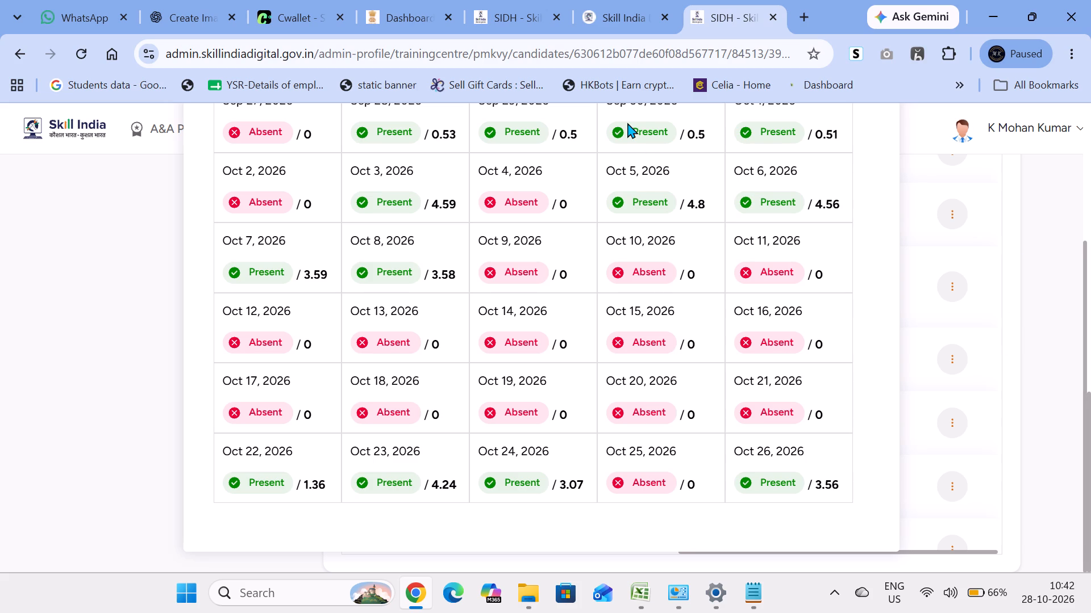
left_click(1084, 182)
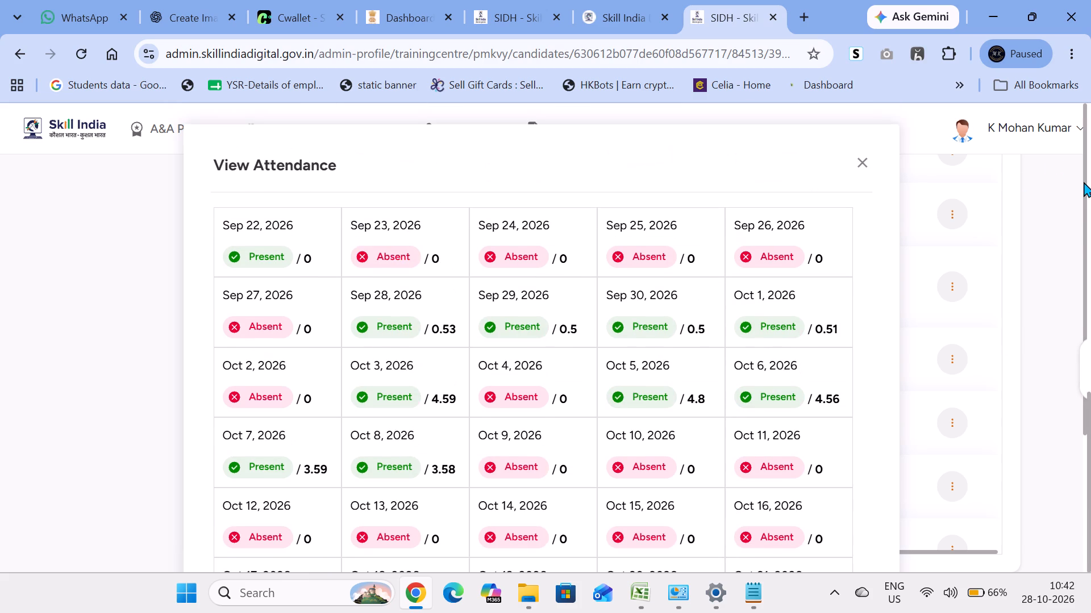
left_click(863, 171)
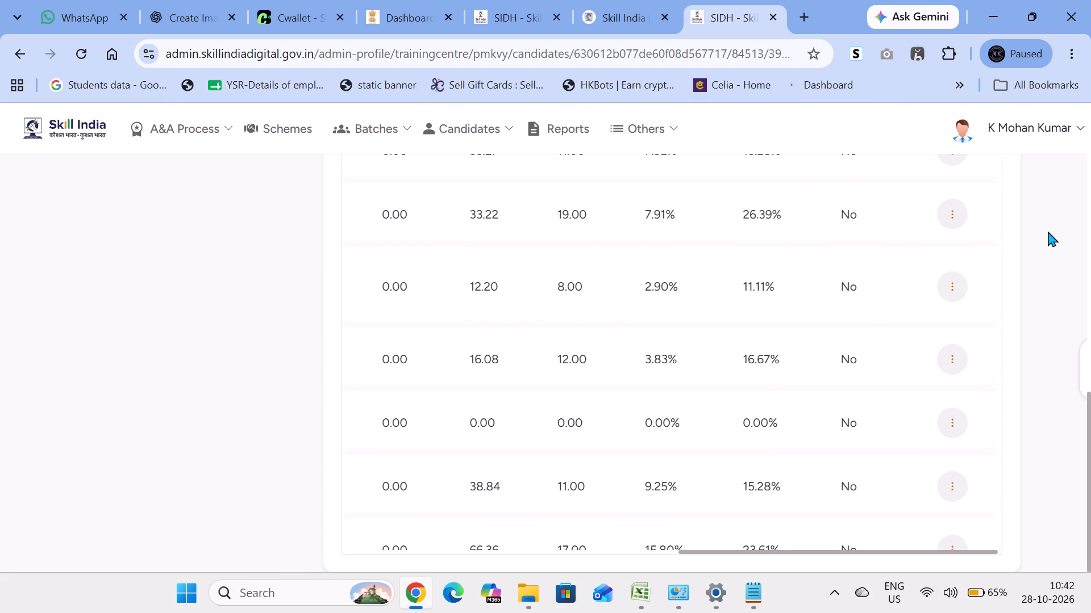
Open the details of the PMKVY-4.0-CSCM short term training scheme from the skilling programs.
left_click(1090, 225)
left_click(1090, 225)
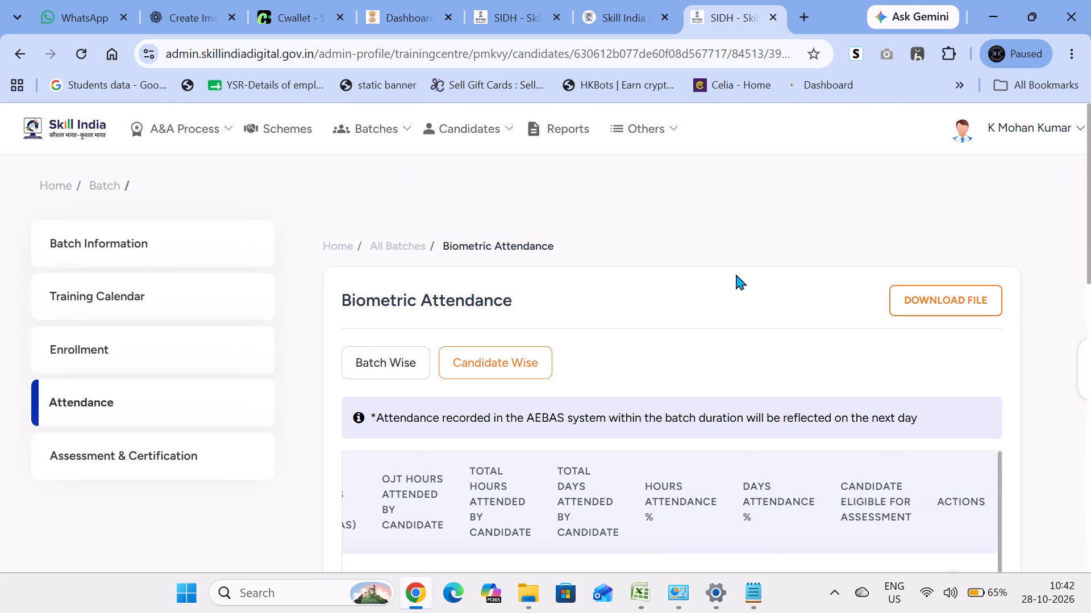
left_click(291, 121)
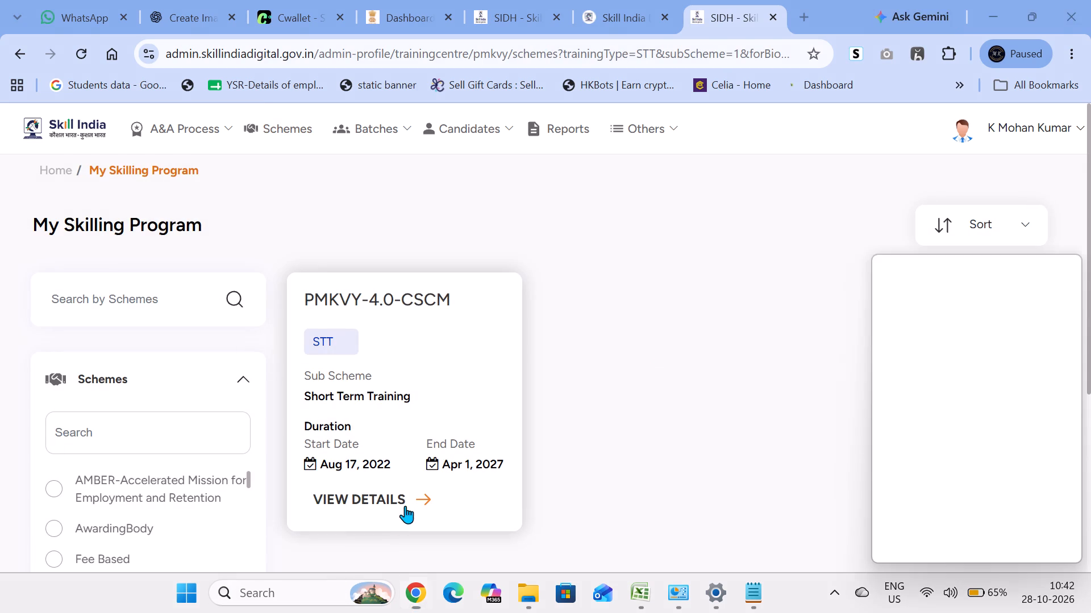
left_click(408, 499)
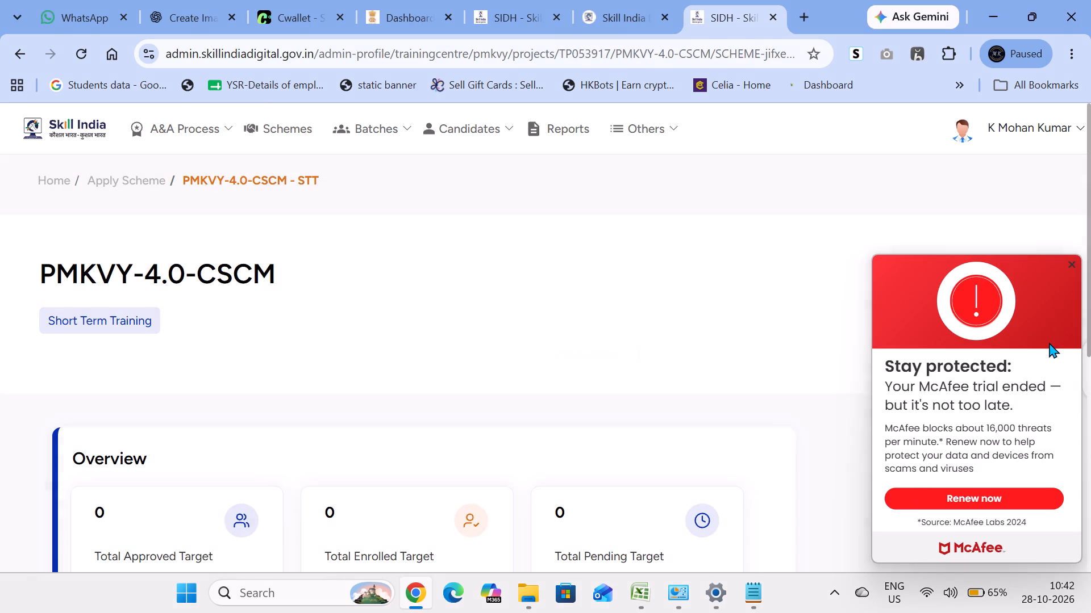
Dismiss the McAfee notification and review the PMKVY-4.0-CSCM scheme's target overview, scheme details and Projects/Programs cards.
left_click(1074, 265)
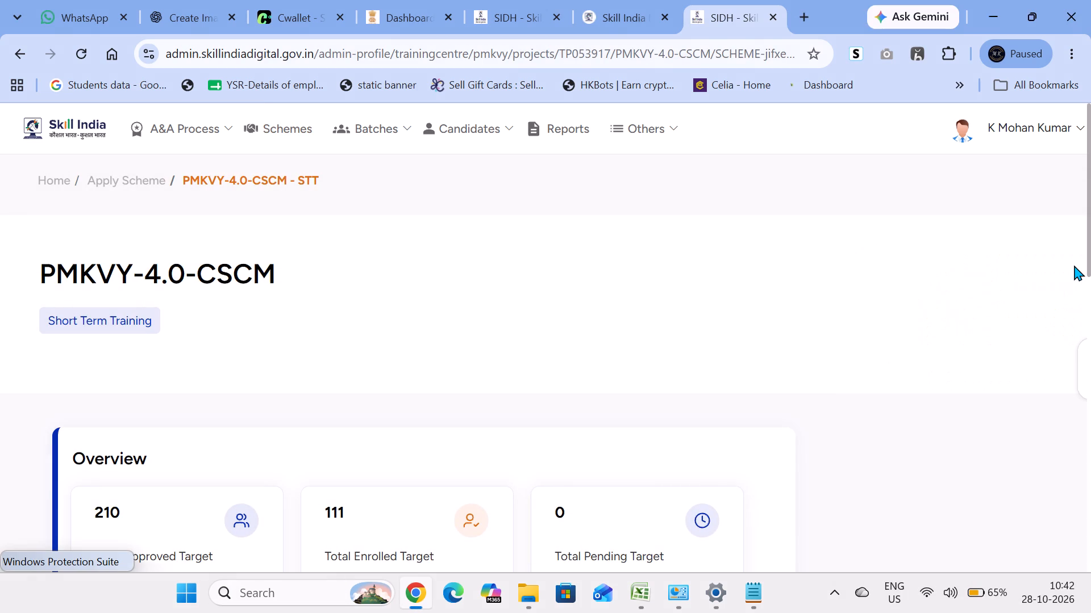
left_click(1090, 383)
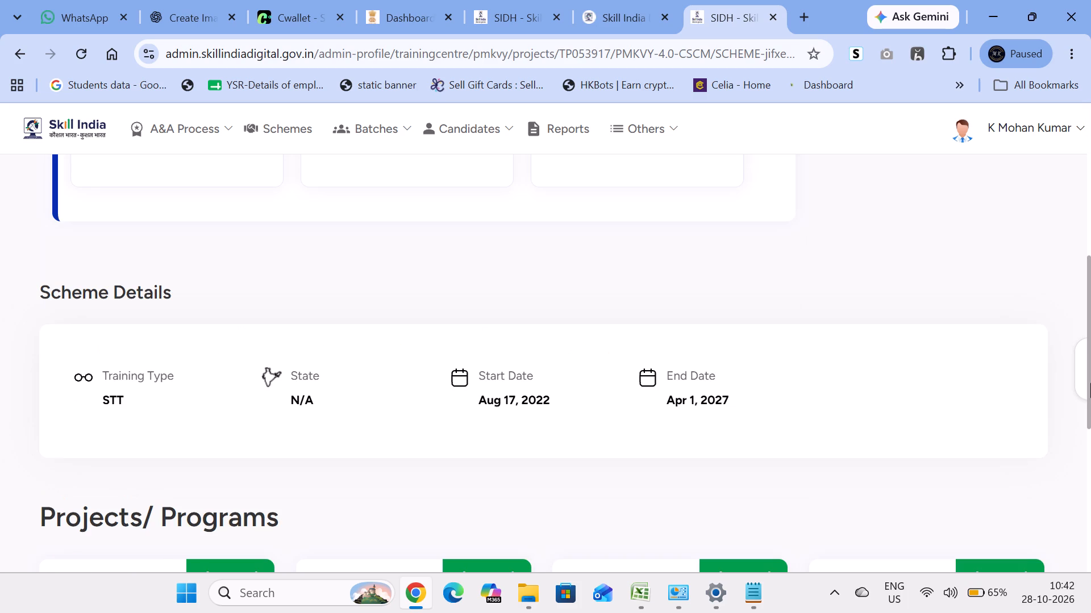
left_click(1090, 154)
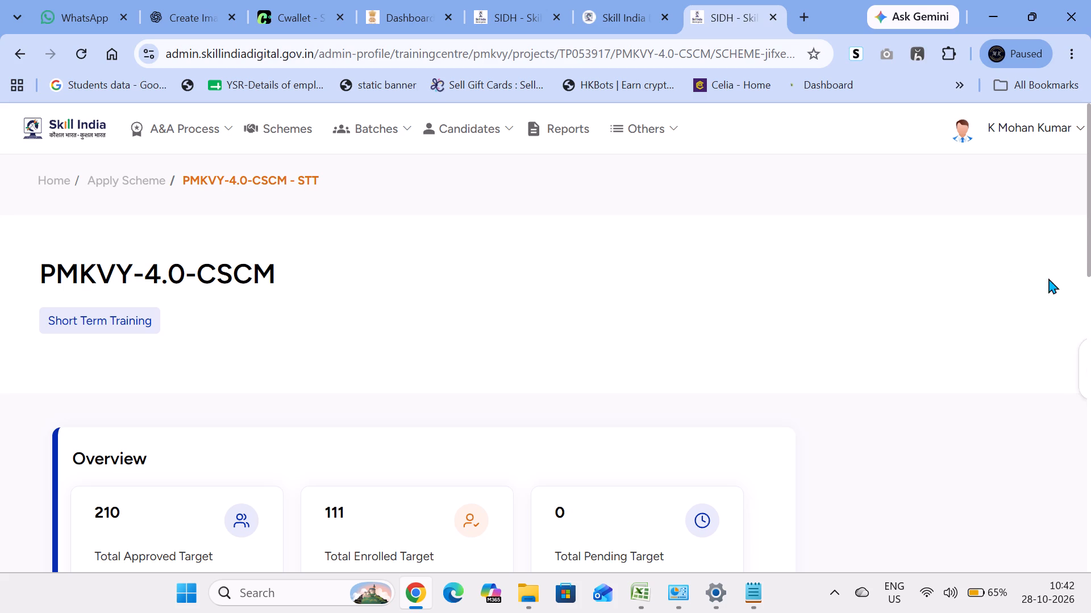
left_click_drag(1090, 243, 1090, 321)
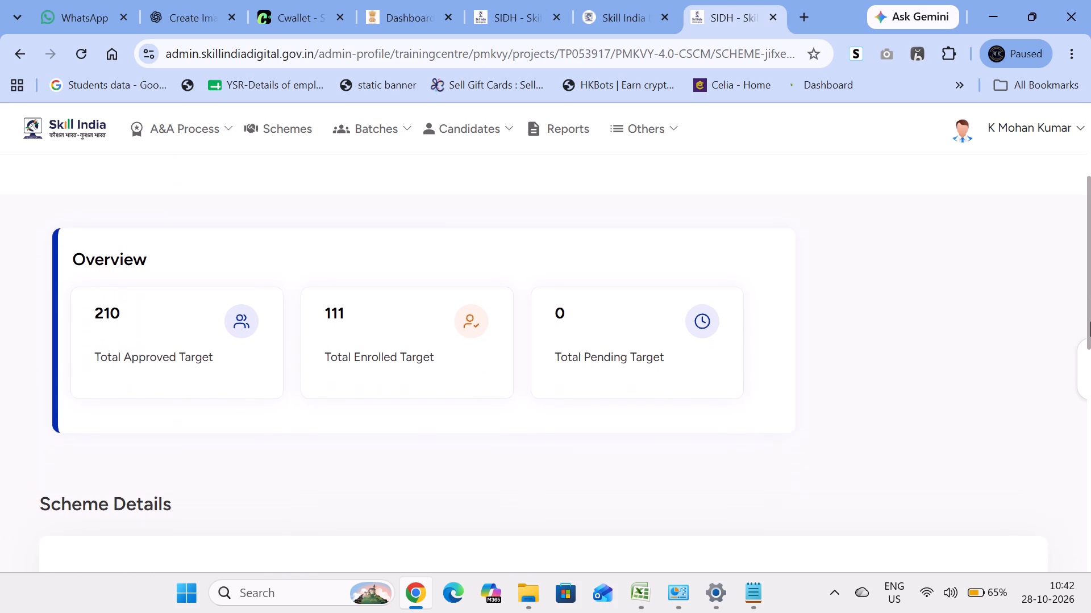
left_click_drag(1090, 321, 1090, 332)
left_click(1090, 332)
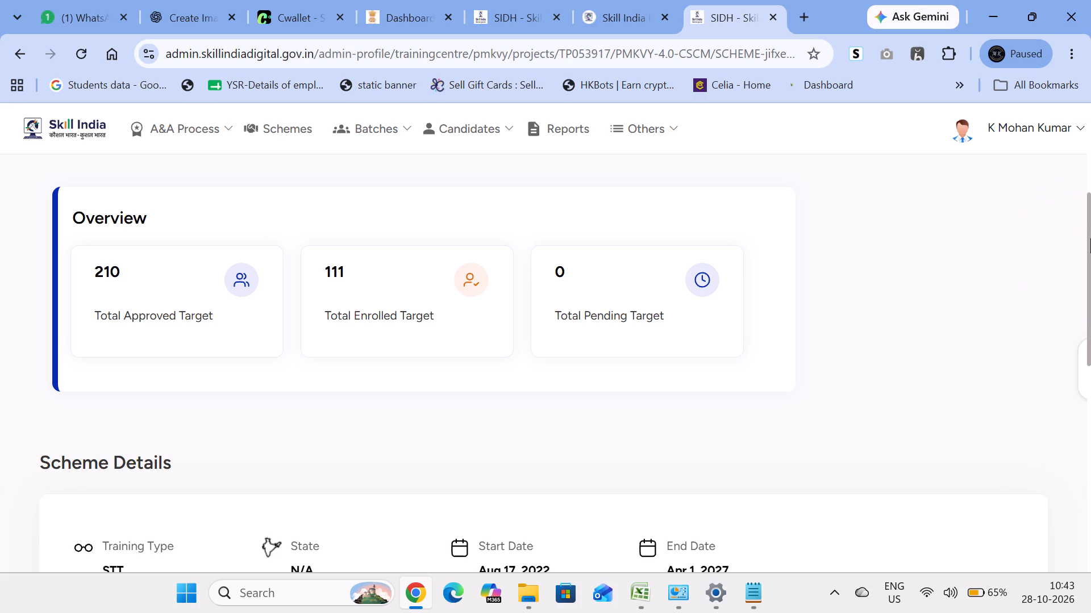
left_click_drag(1090, 238, 1090, 410)
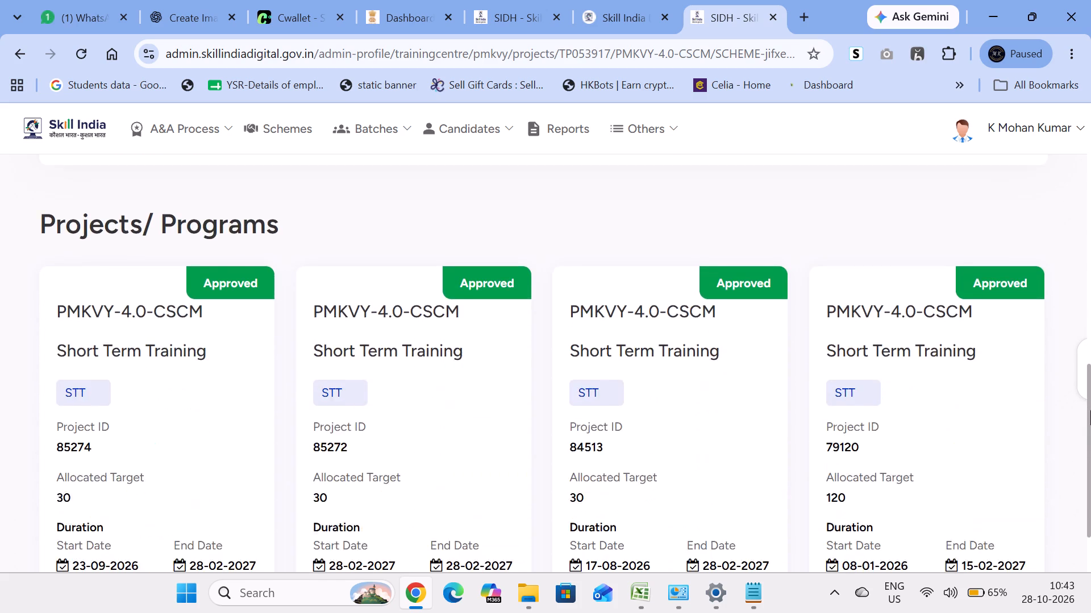
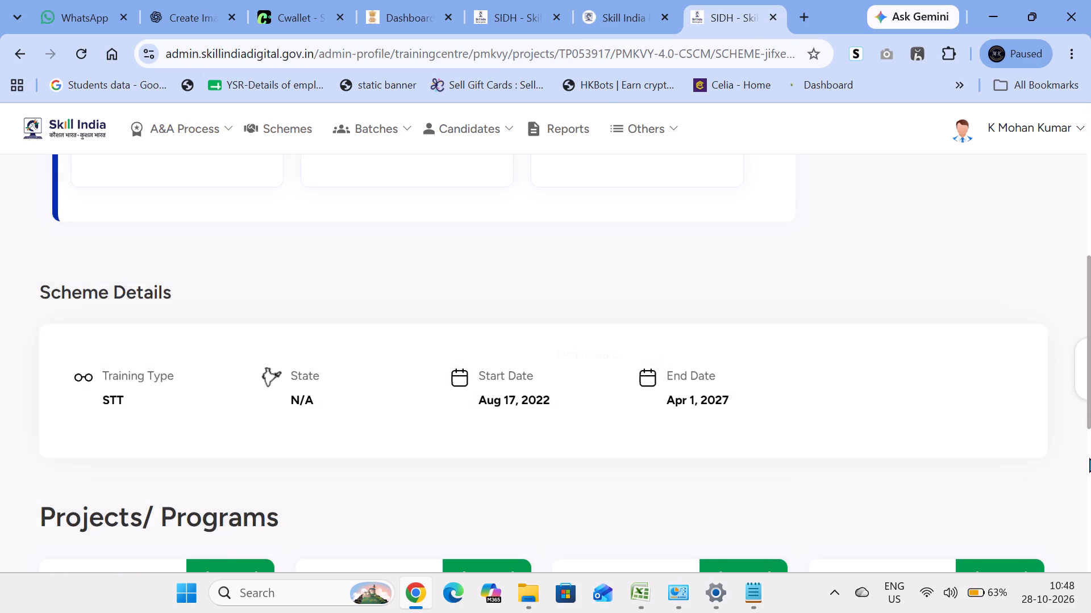
Open the details of project 85274 under PMKVY-4.0-CSCM and go to its associated trainers.
left_click(1089, 457)
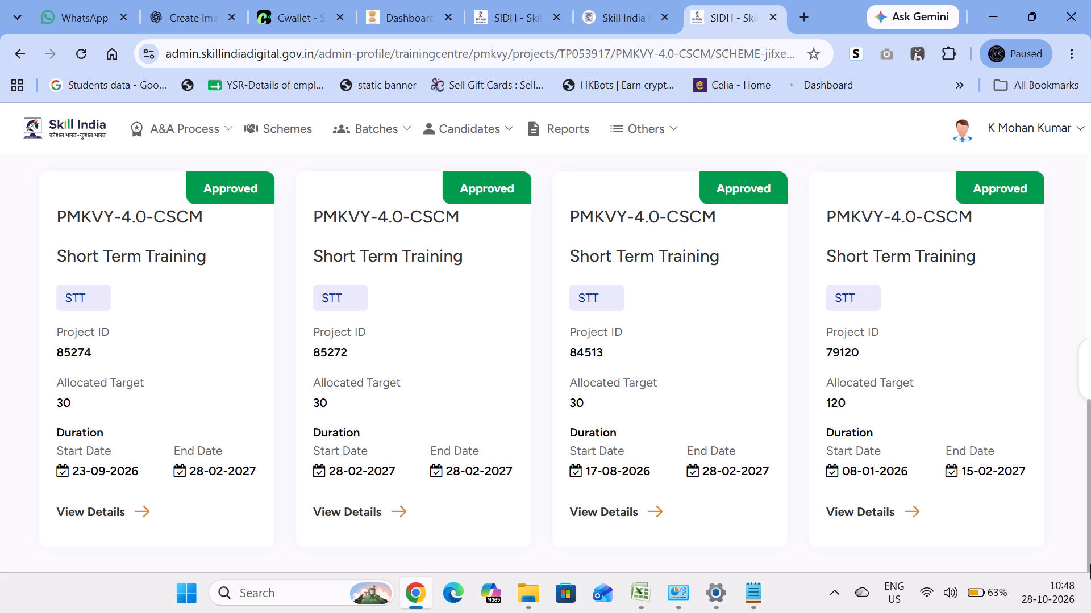
left_click(99, 501)
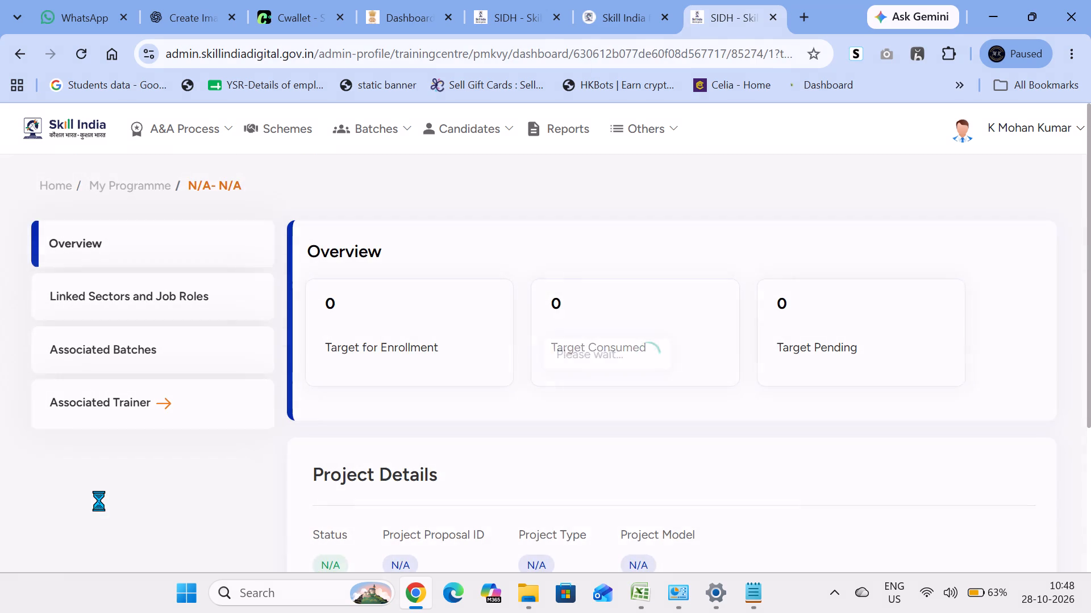
left_click(104, 402)
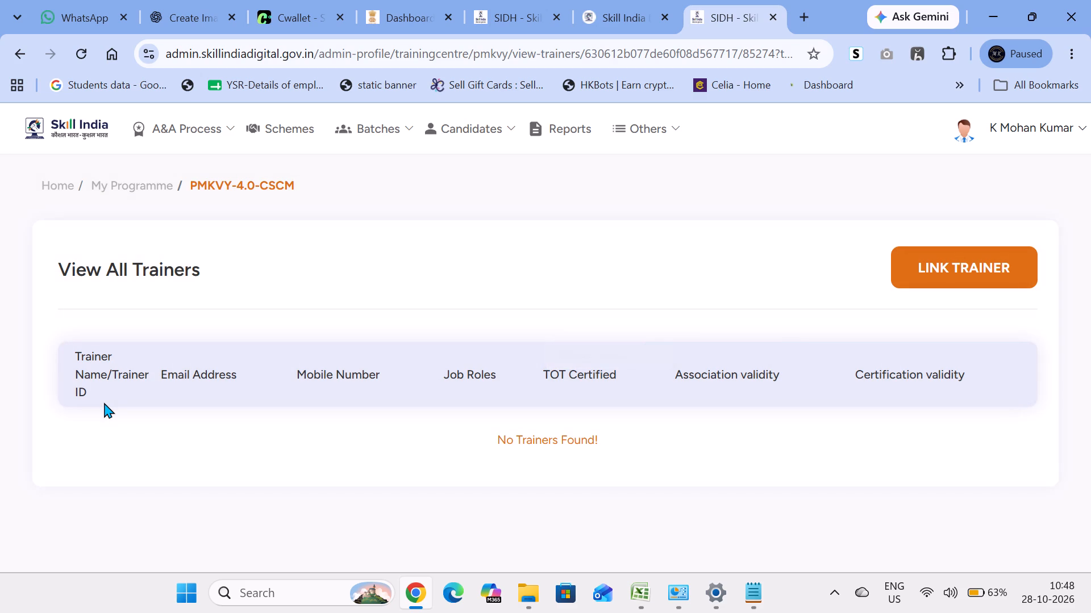
Start linking a trainer to the project and enter the trainer's ID with a lowercase tr prefix.
left_click(956, 283)
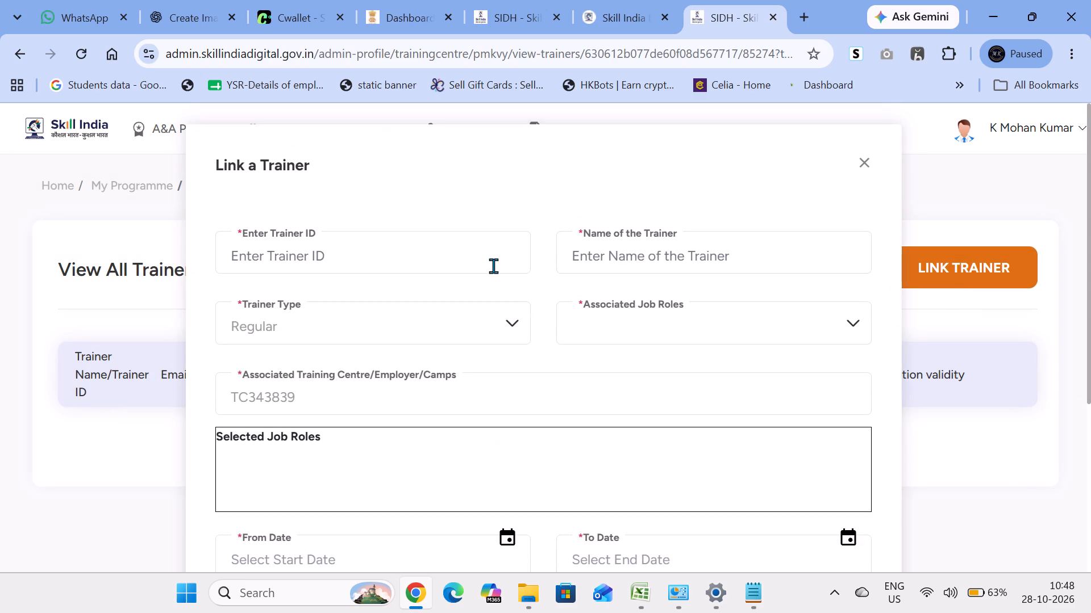
left_click(493, 266)
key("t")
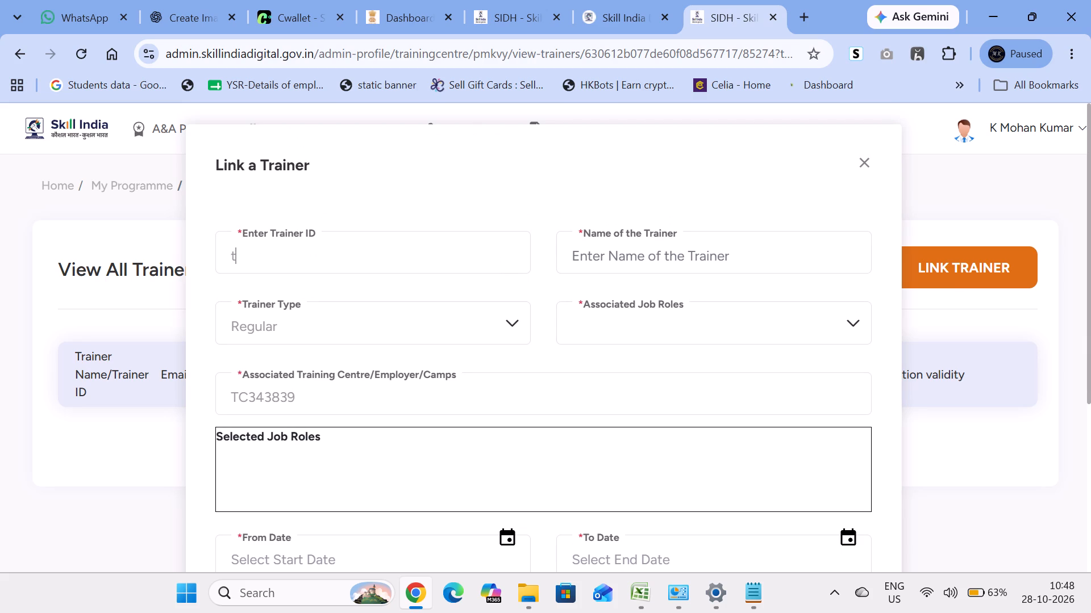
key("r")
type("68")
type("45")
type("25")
left_click(563, 313)
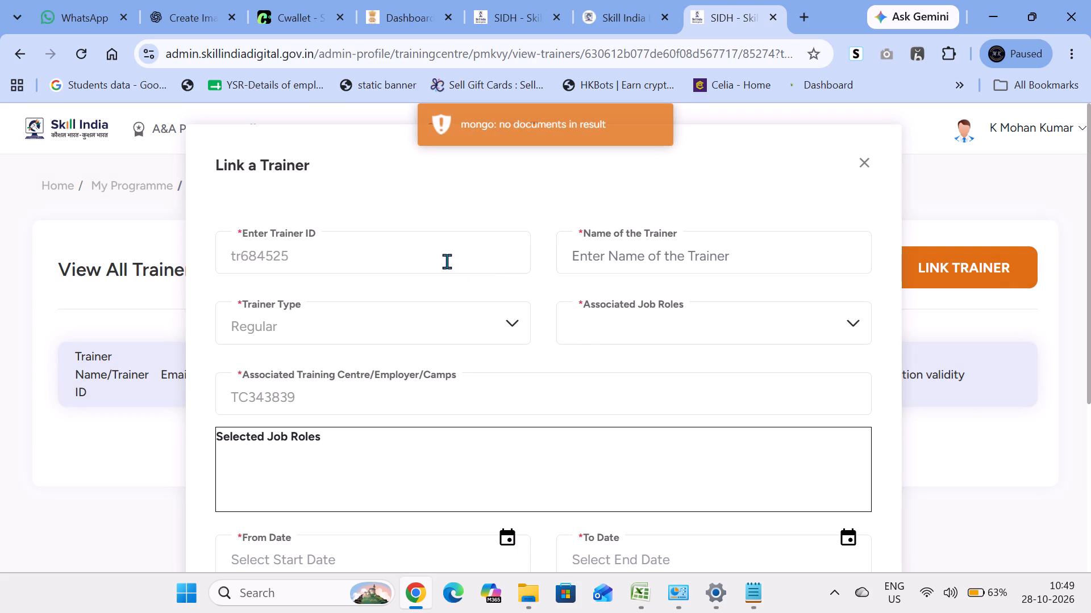
Change the prefix of the entered trainer ID to uppercase TR, keeping the same digits.
left_click(245, 257)
key("BackSpace")
key("BackSpace")
key("BackSpace")
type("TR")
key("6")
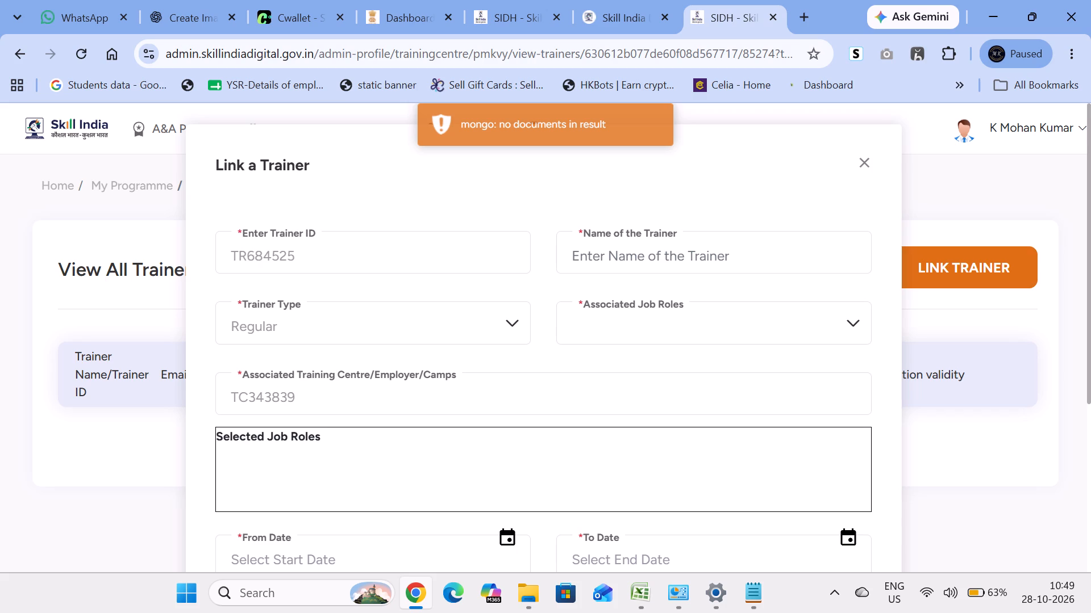
Set the trainer type to Regular and add the job role Web Developer (SSC/Q0503 - v4.0).
left_click(283, 327)
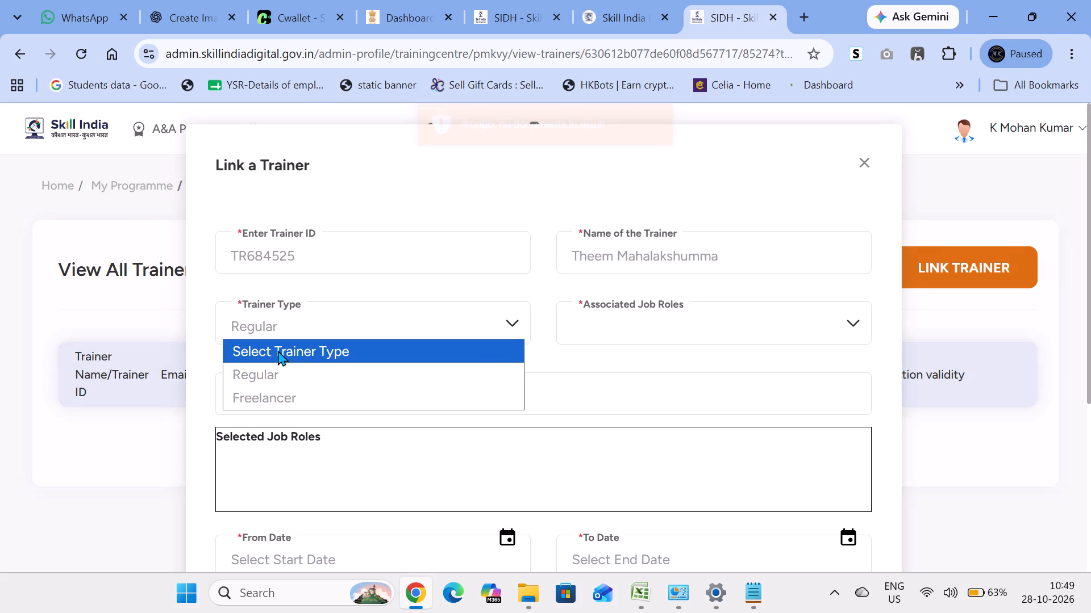
left_click(276, 368)
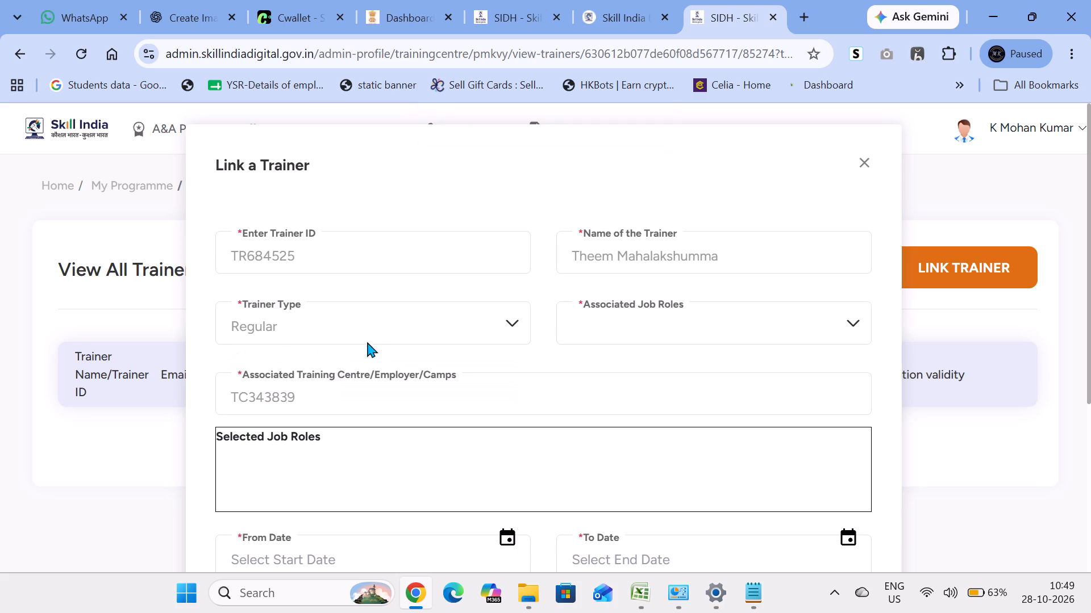
left_click(662, 317)
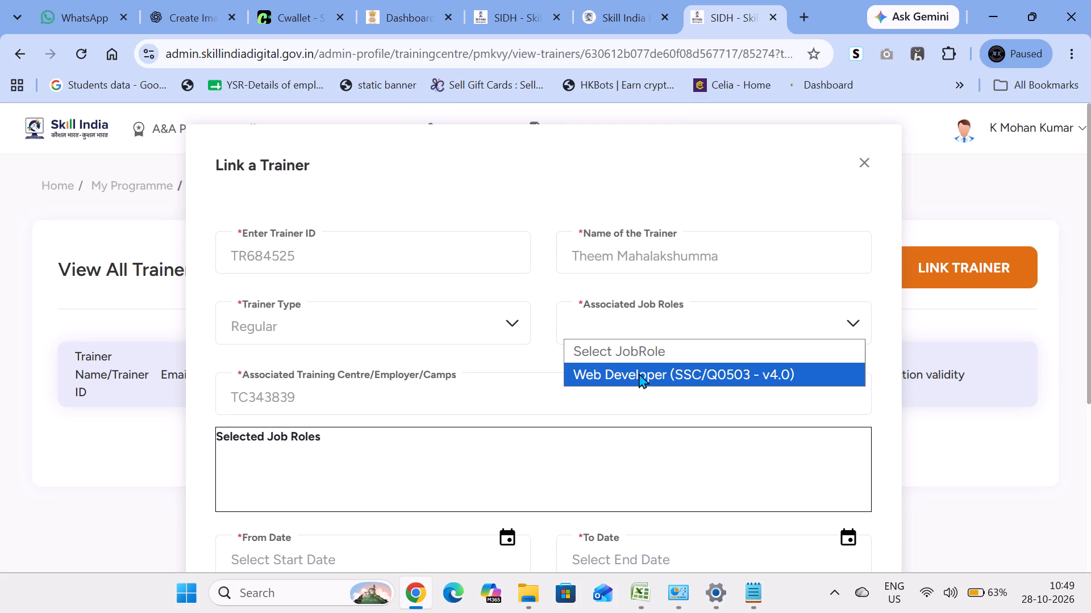
left_click(639, 373)
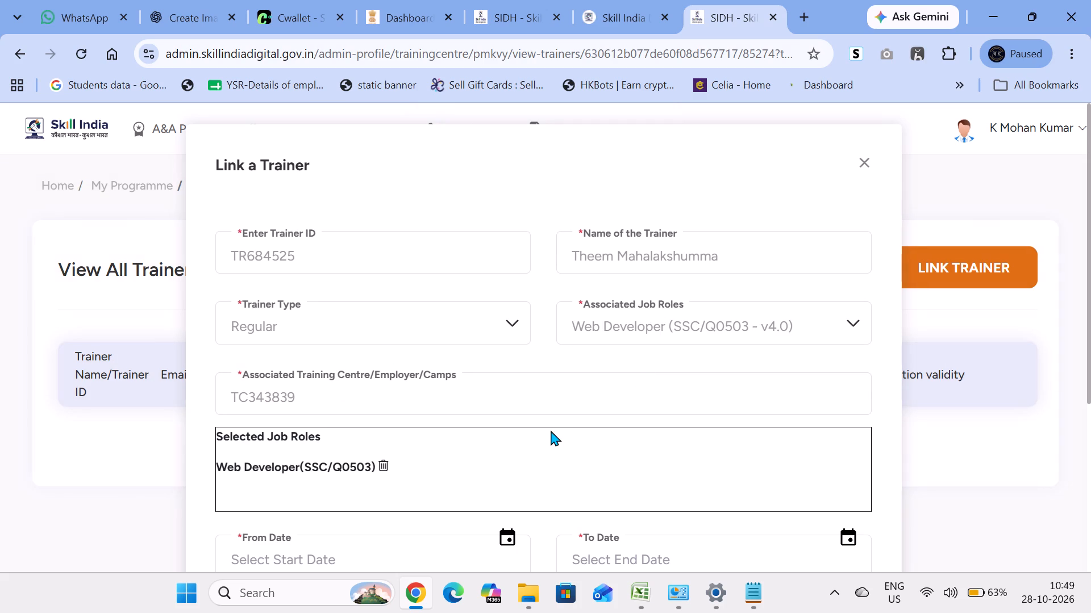
Set the trainer's association period from 28-10-2026 to 3-9-2028.
left_click(1090, 420)
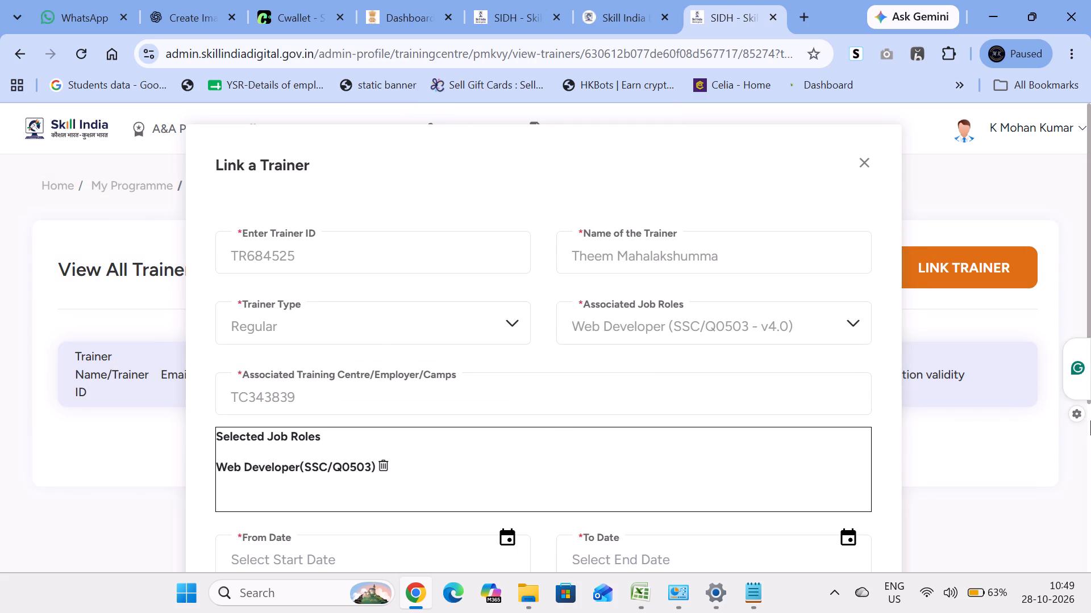
left_click(645, 481)
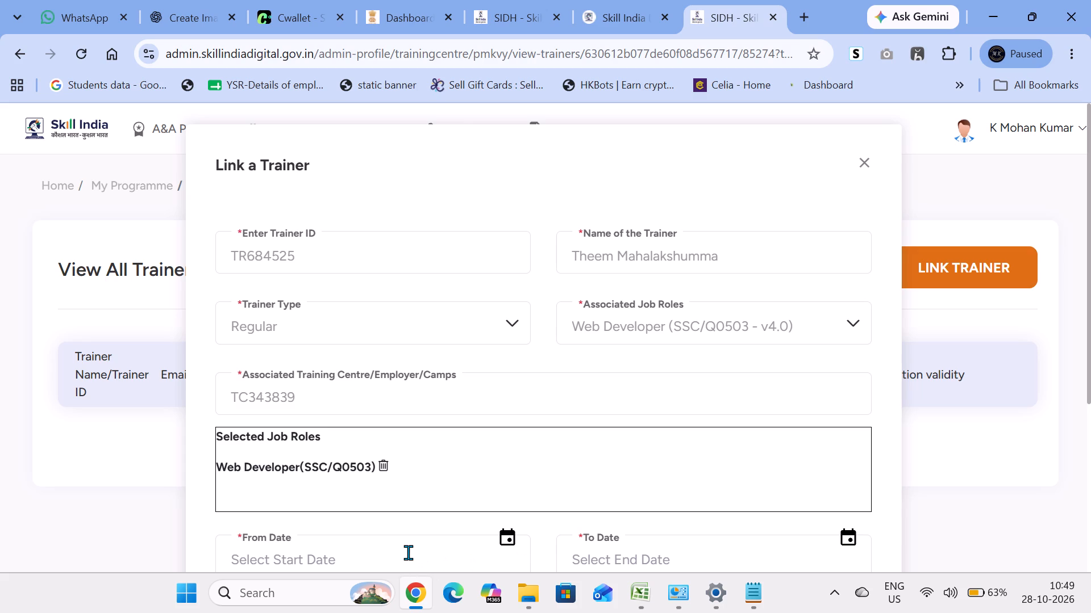
left_click(408, 552)
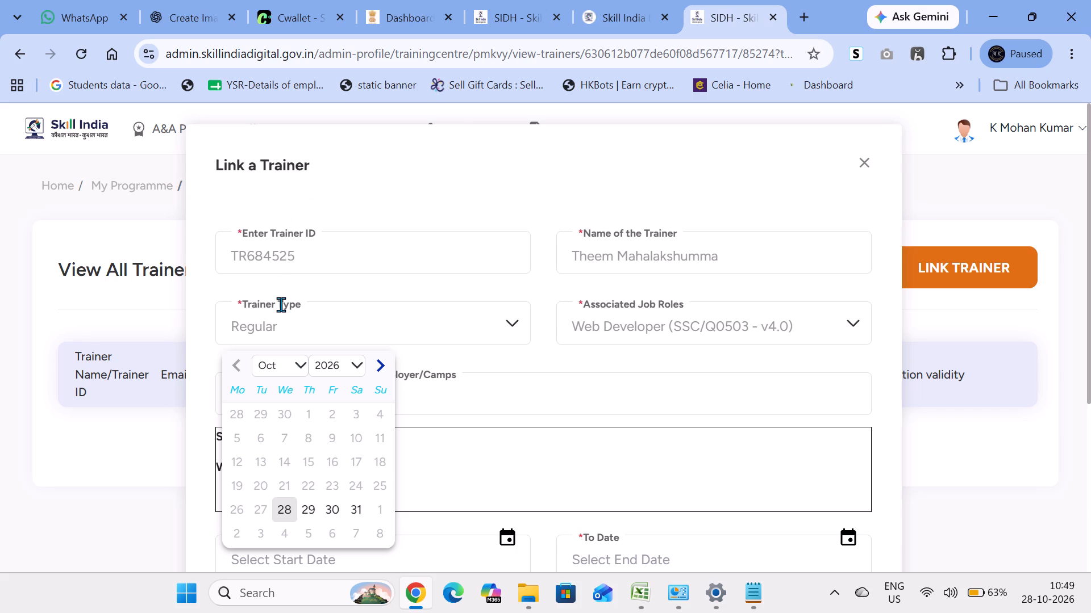
left_click(287, 505)
left_click(610, 551)
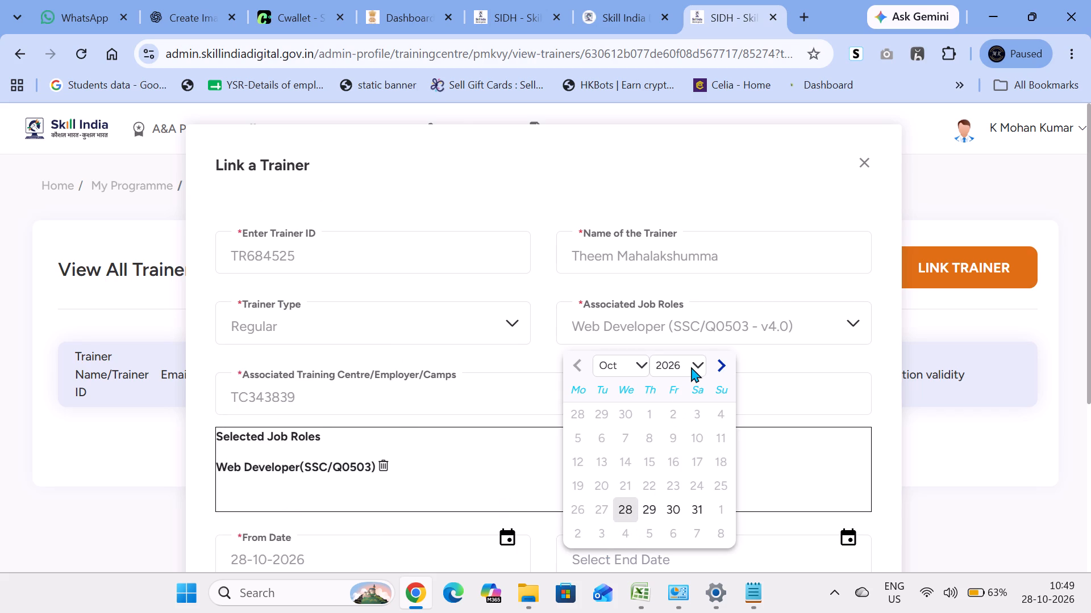
left_click(691, 367)
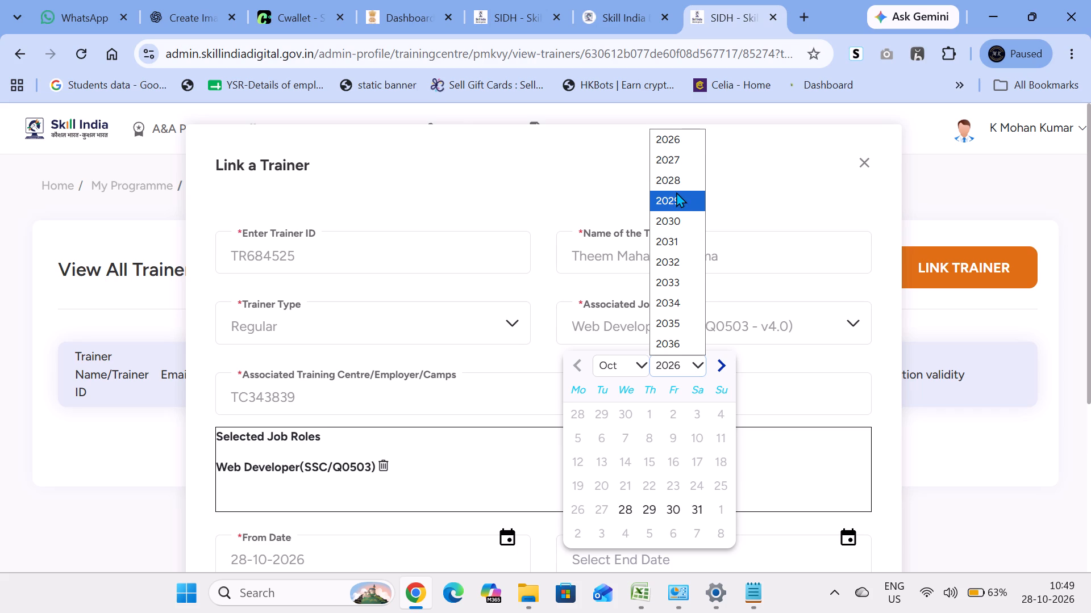
left_click(667, 184)
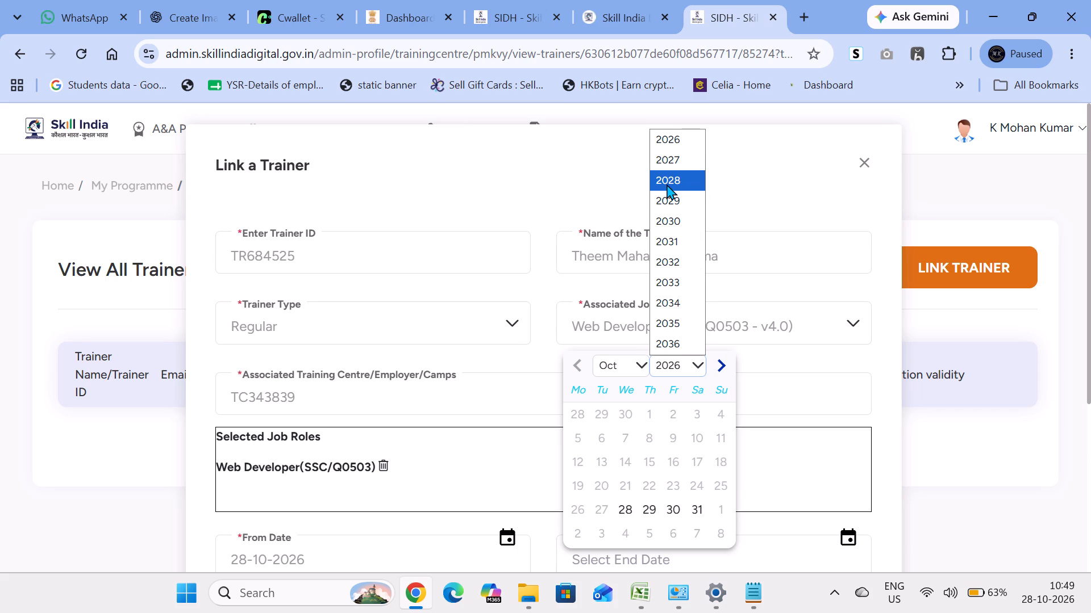
left_click(644, 364)
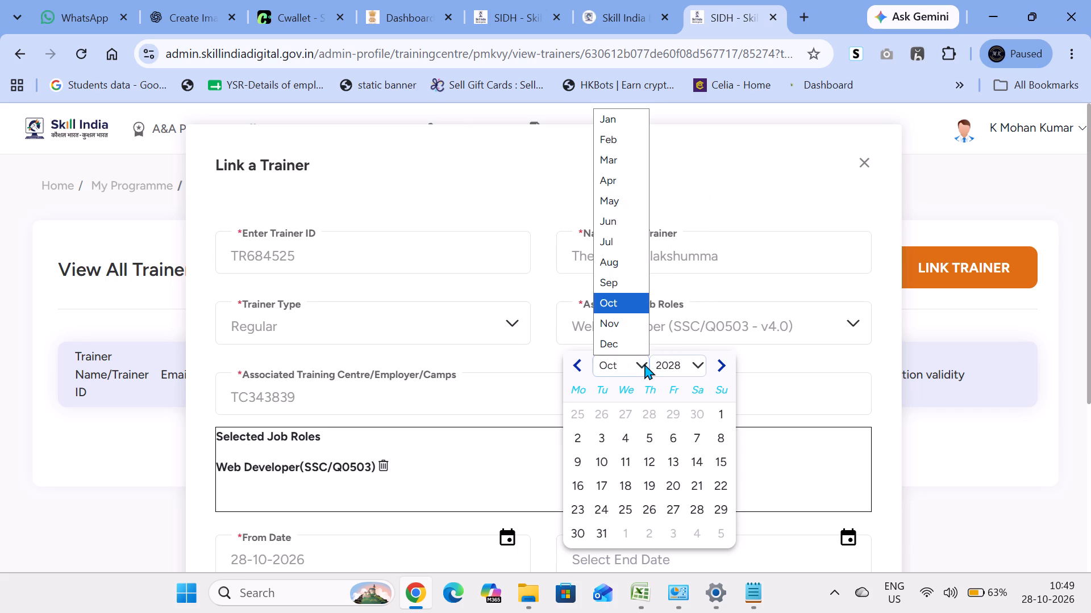
left_click(634, 287)
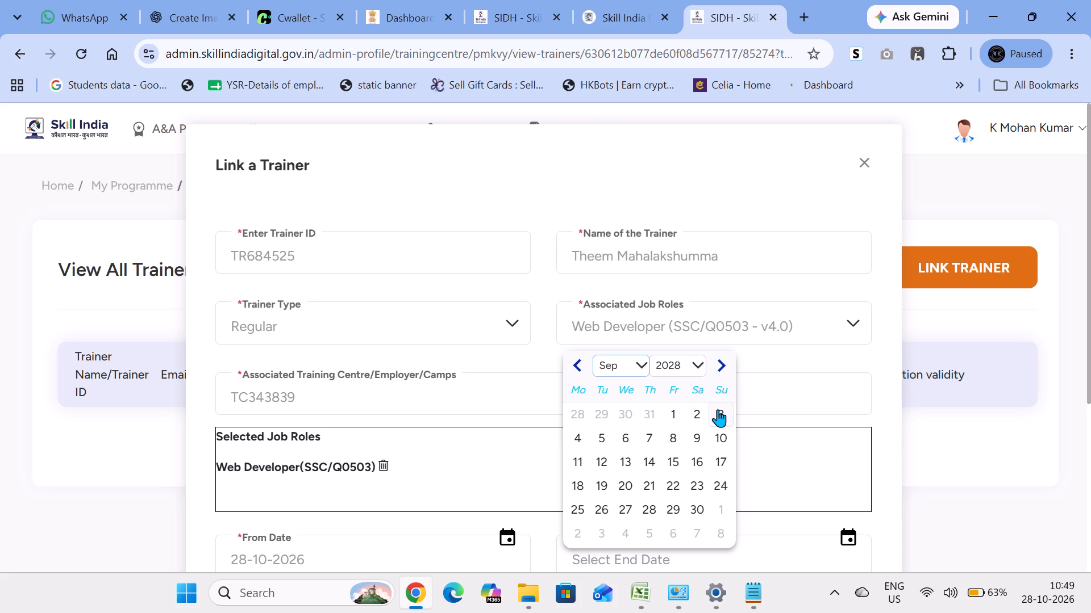
left_click(720, 409)
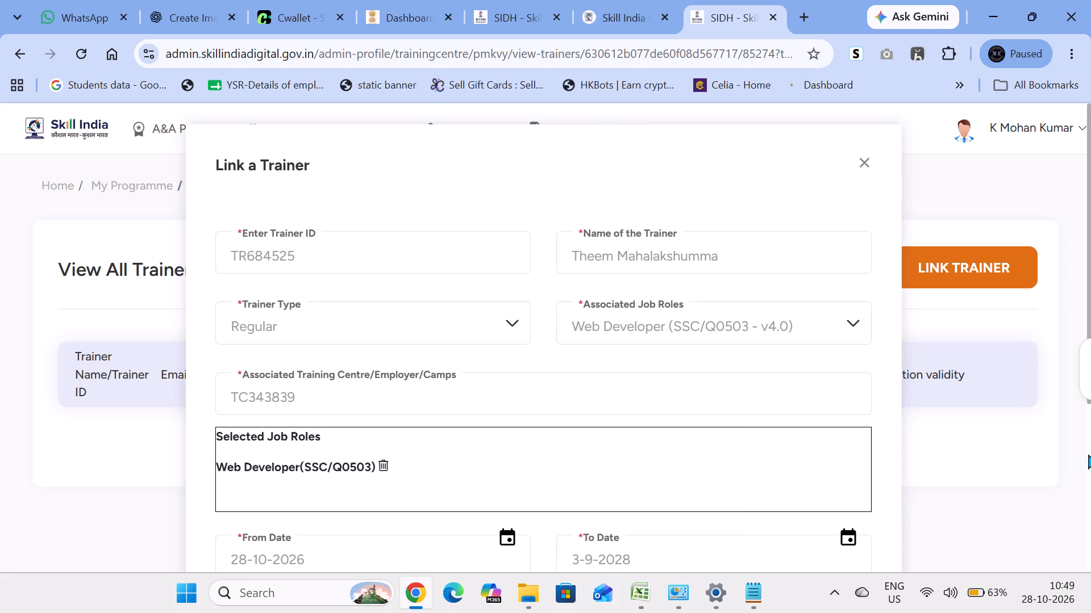
Upload the trainer's PDF from the Downloads folder as the supporting document.
left_click(1090, 454)
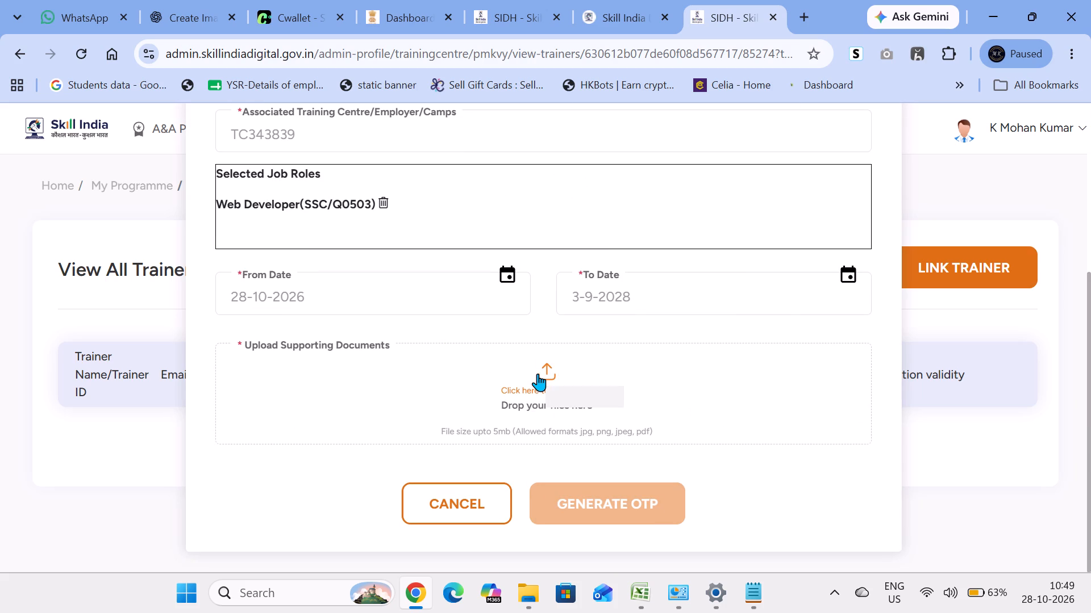
left_click(538, 373)
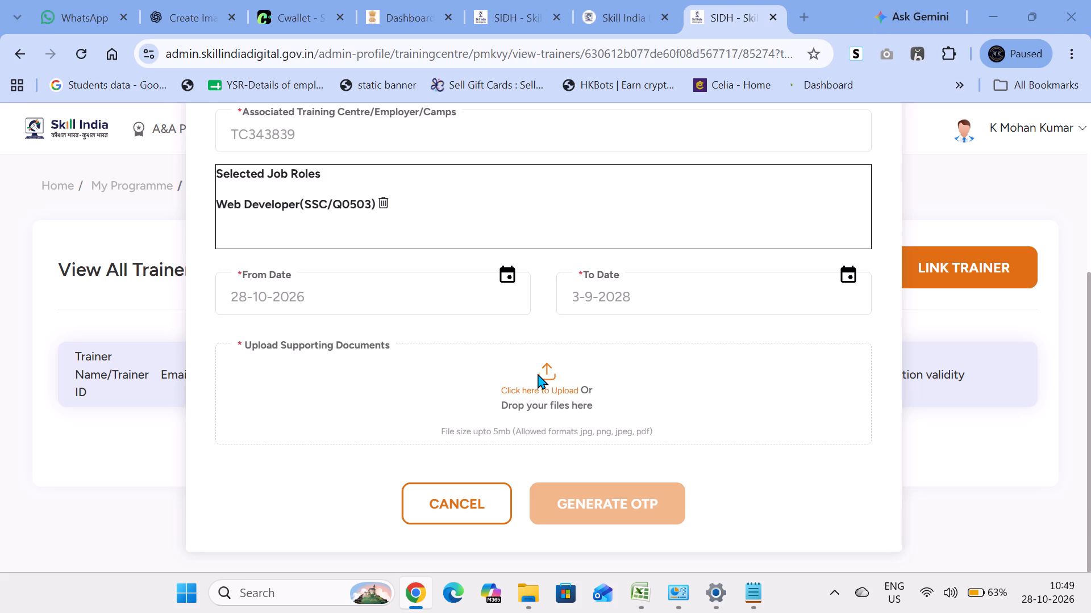
left_click(201, 173)
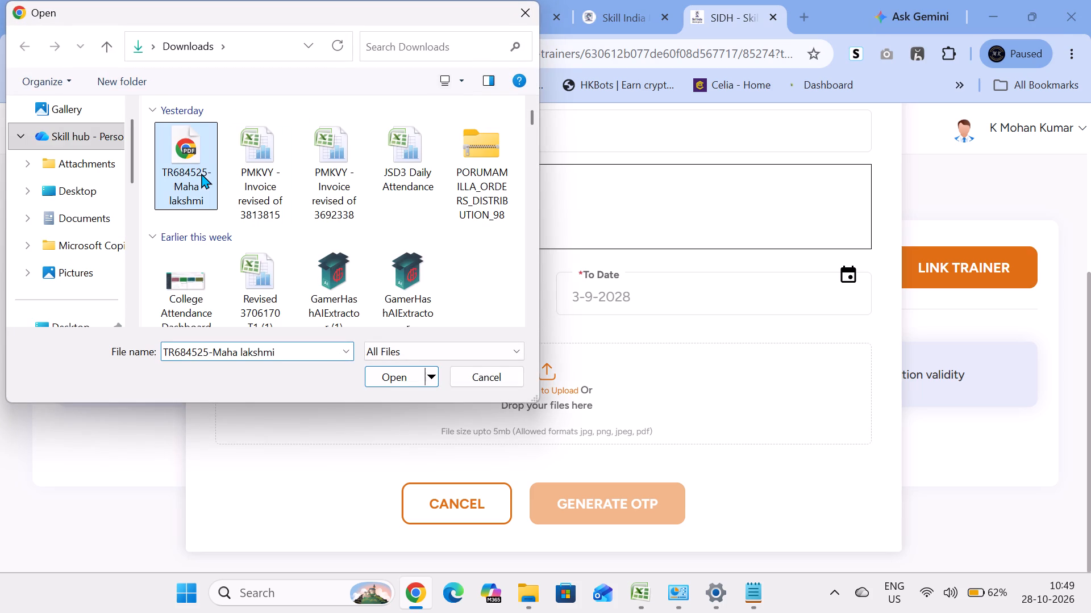
Attach the selected trainer PDF from the Downloads folder as the supporting document for the trainer link request.
left_click(398, 382)
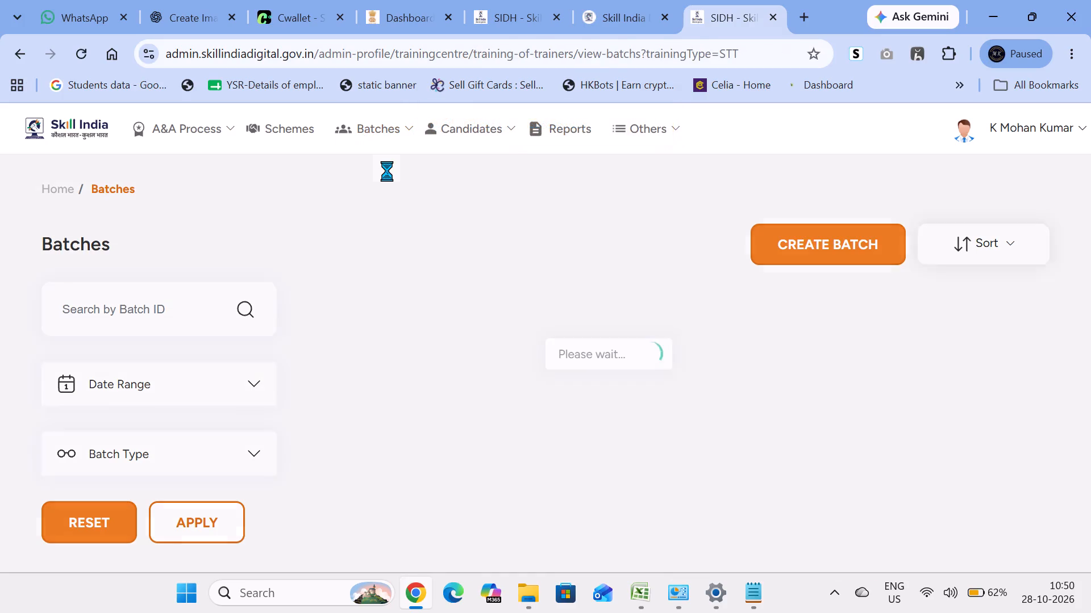
Start a new batch under the Short Term Training(STT) scheme with project 85274.
left_click(818, 254)
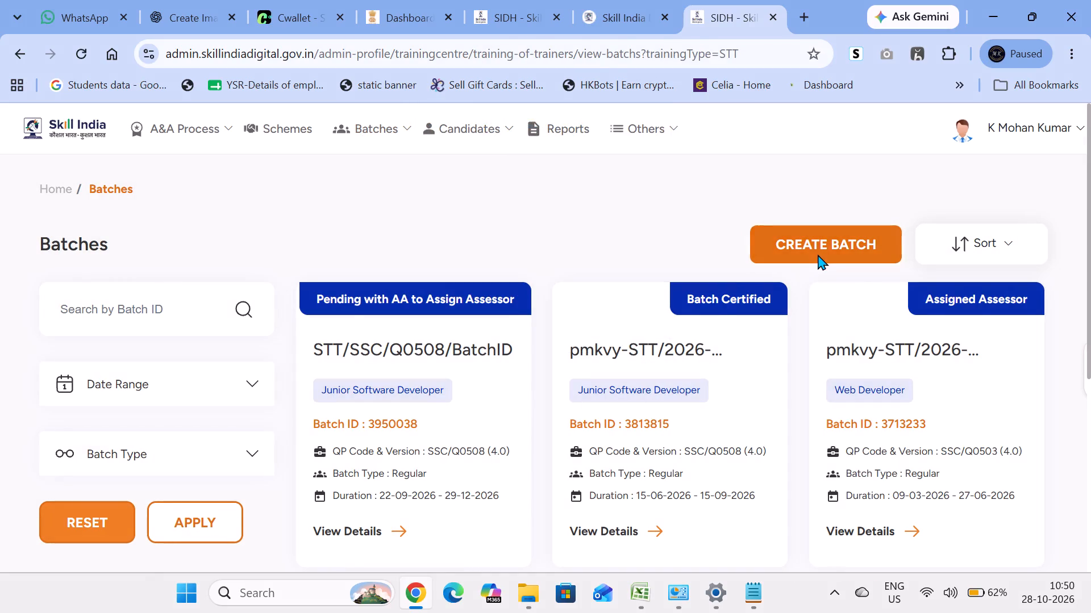
left_click(491, 333)
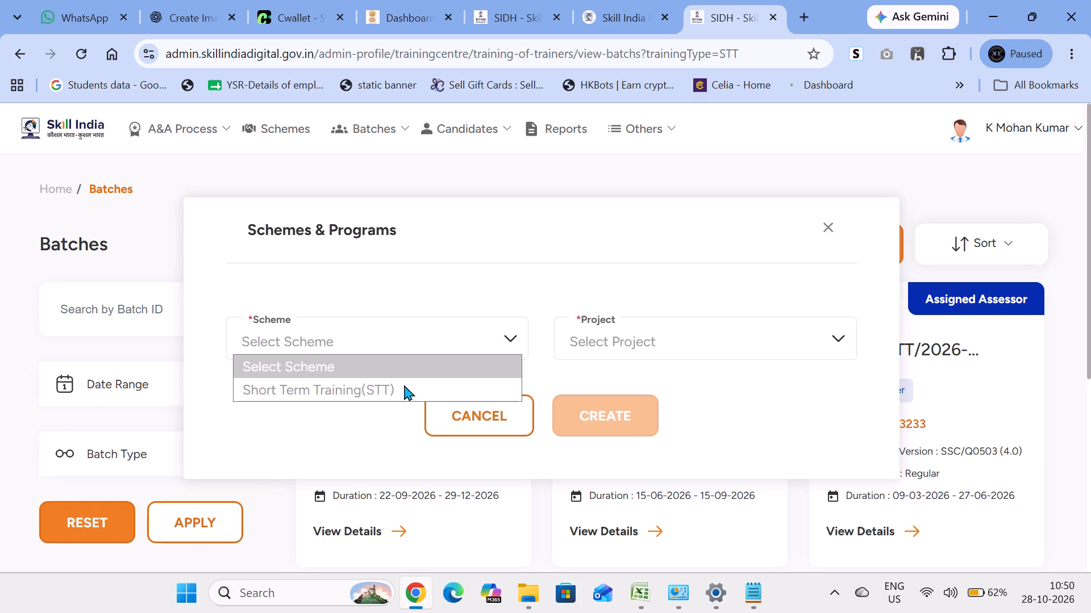
left_click(353, 389)
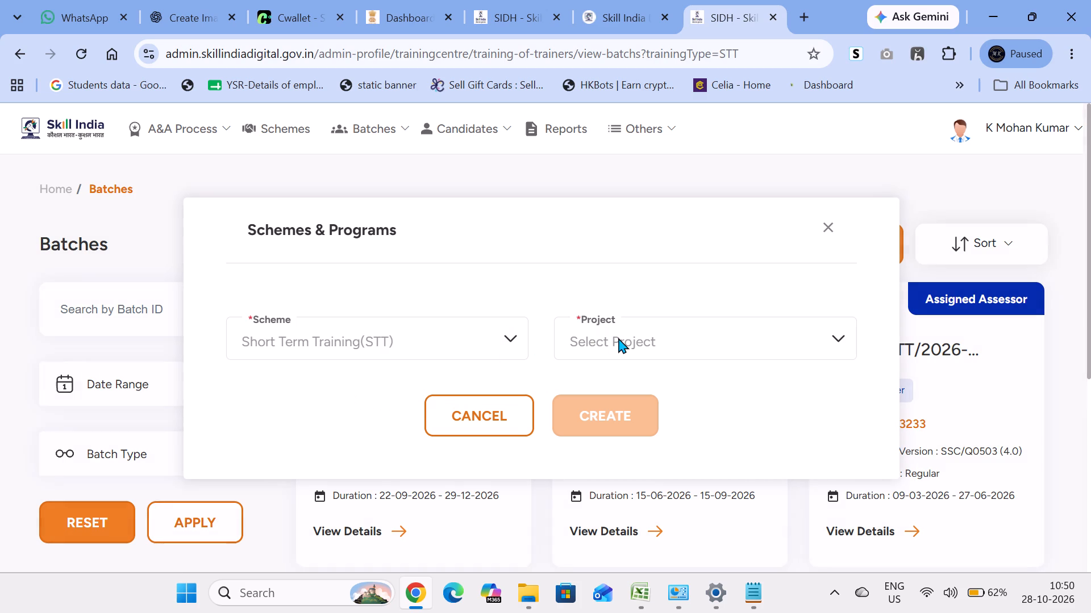
left_click(618, 338)
left_click(619, 401)
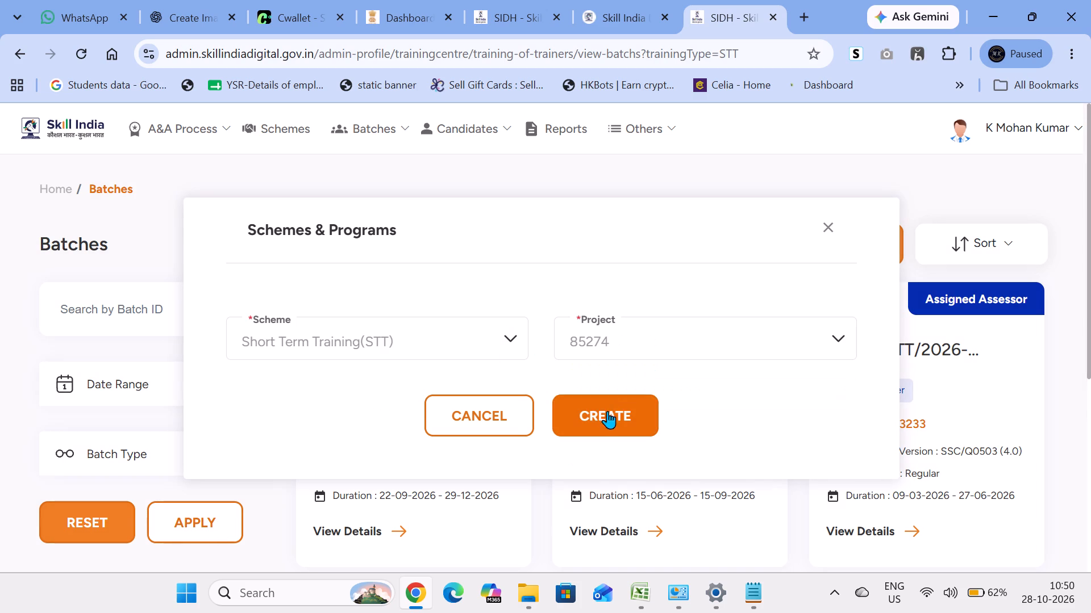
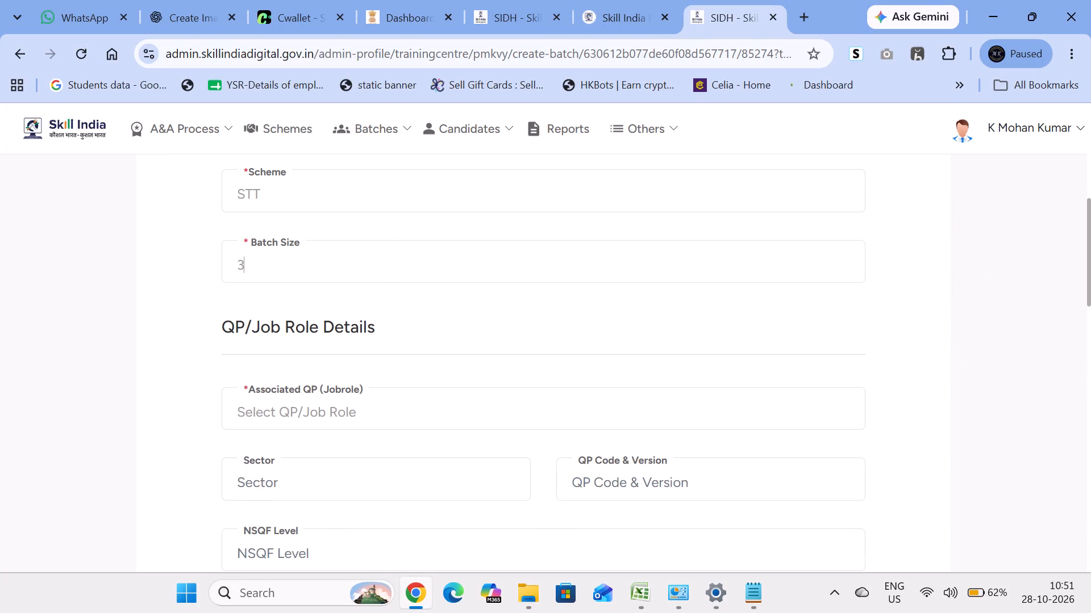
Complete the batch size as 30 and select Web Developer - SSC/Q0503 - 4.0 as the batch's associated job role.
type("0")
left_click(334, 414)
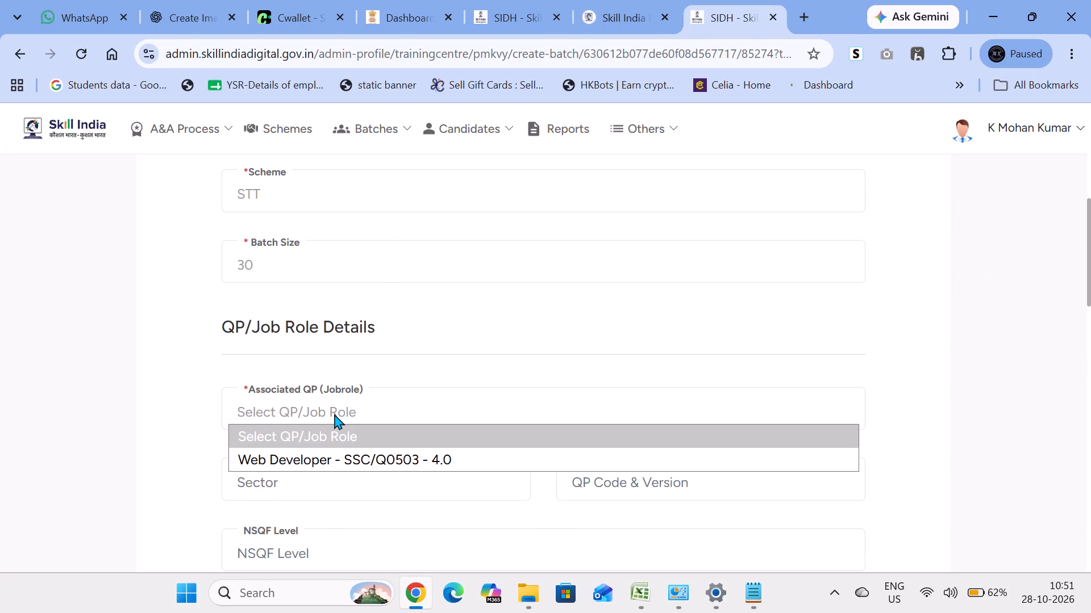
left_click(347, 457)
left_click(307, 489)
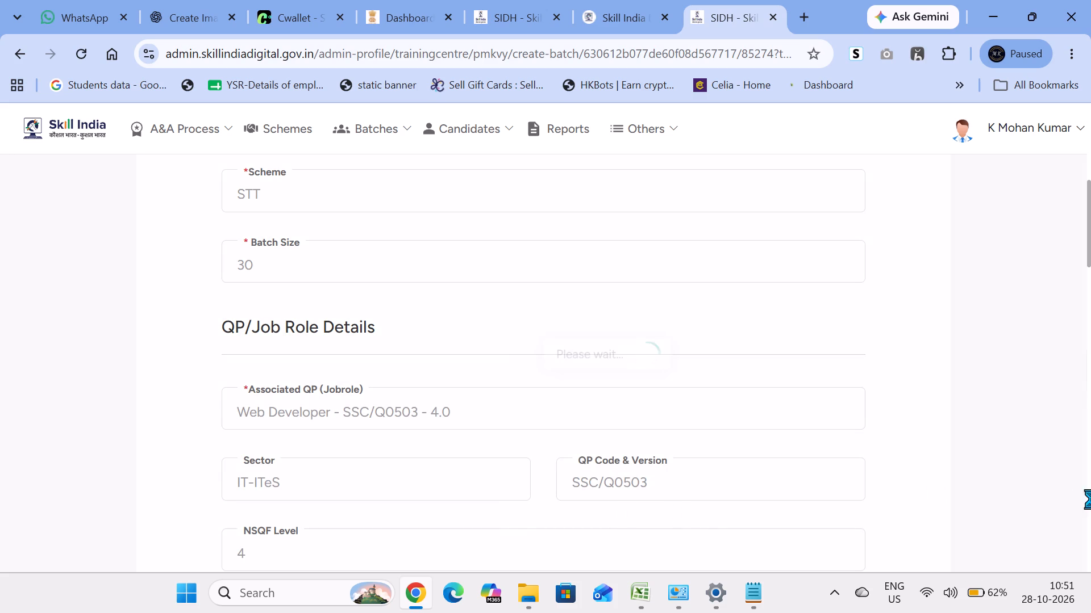
Set the OJT hours per day to 4 in the batch's job role details.
left_click(1090, 468)
left_click(1090, 468)
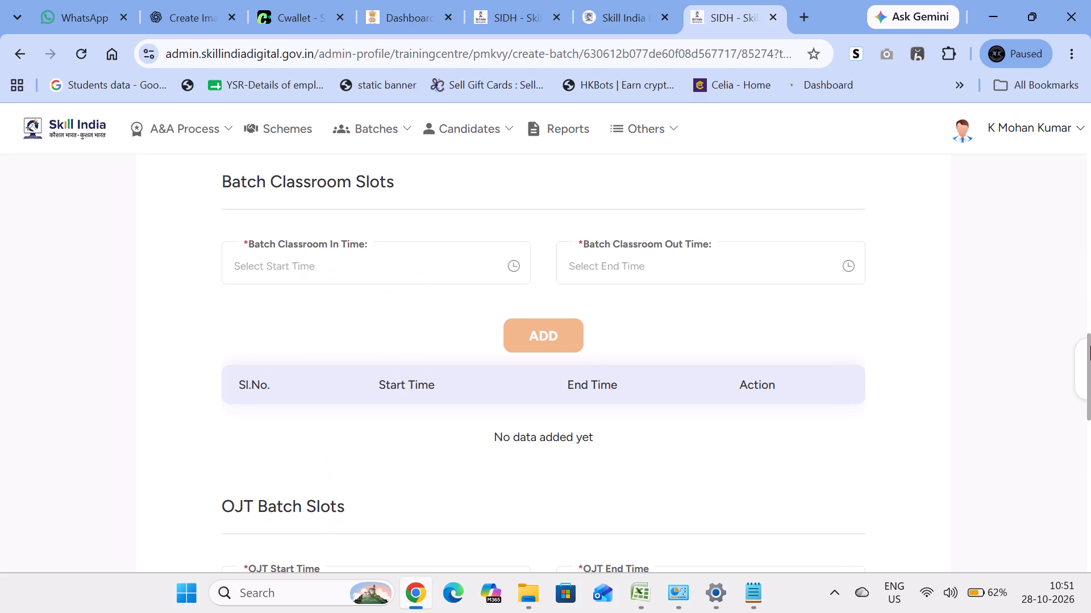
left_click_drag(1090, 345, 1090, 310)
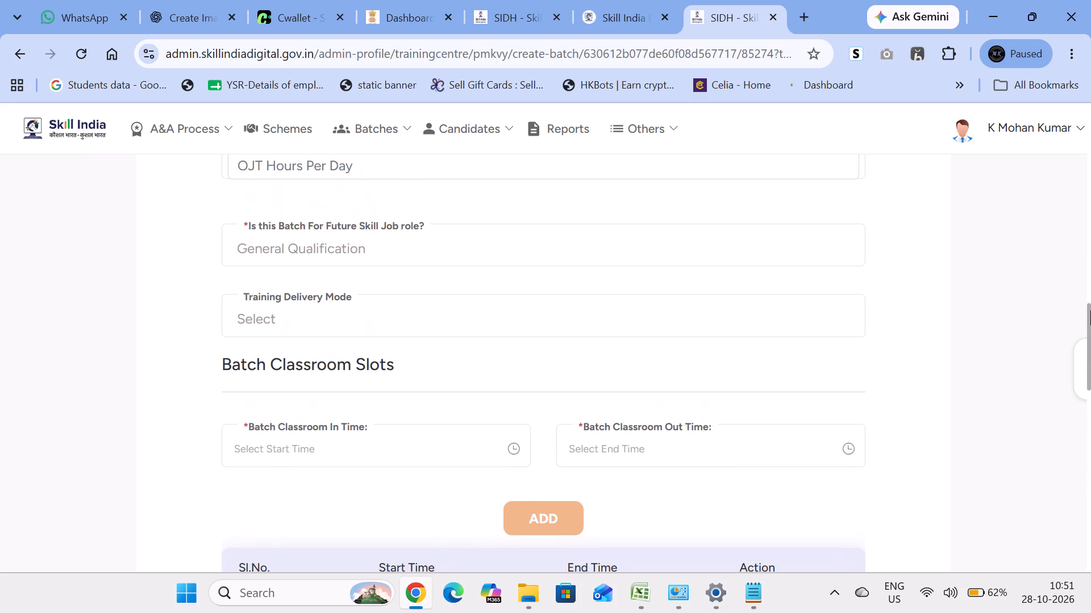
left_click_drag(1090, 310, 1090, 308)
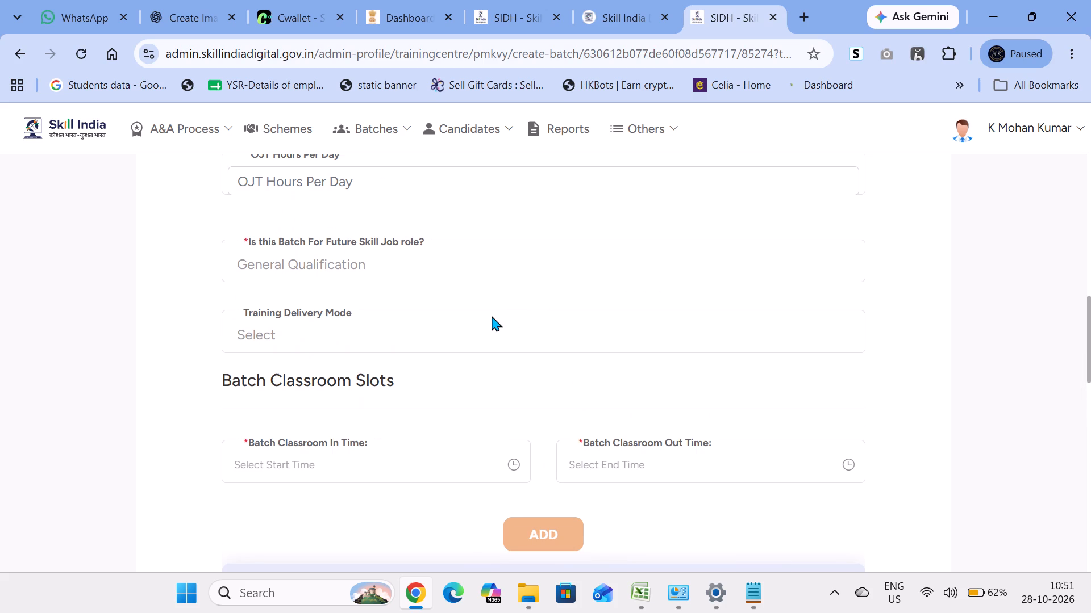
left_click(492, 316)
left_click(326, 194)
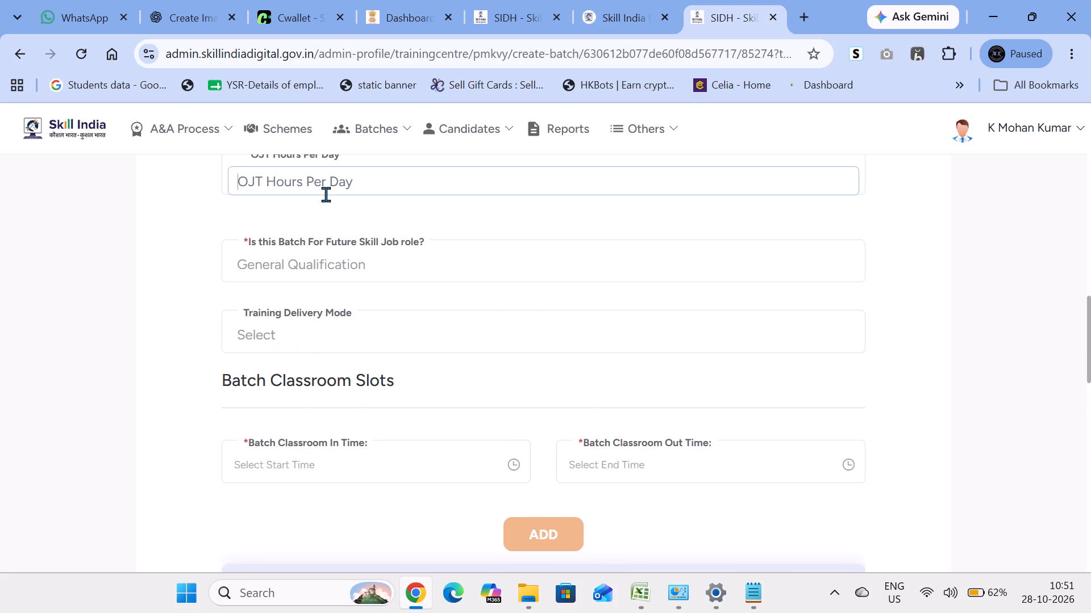
key("5")
key("BackSpace")
key("4")
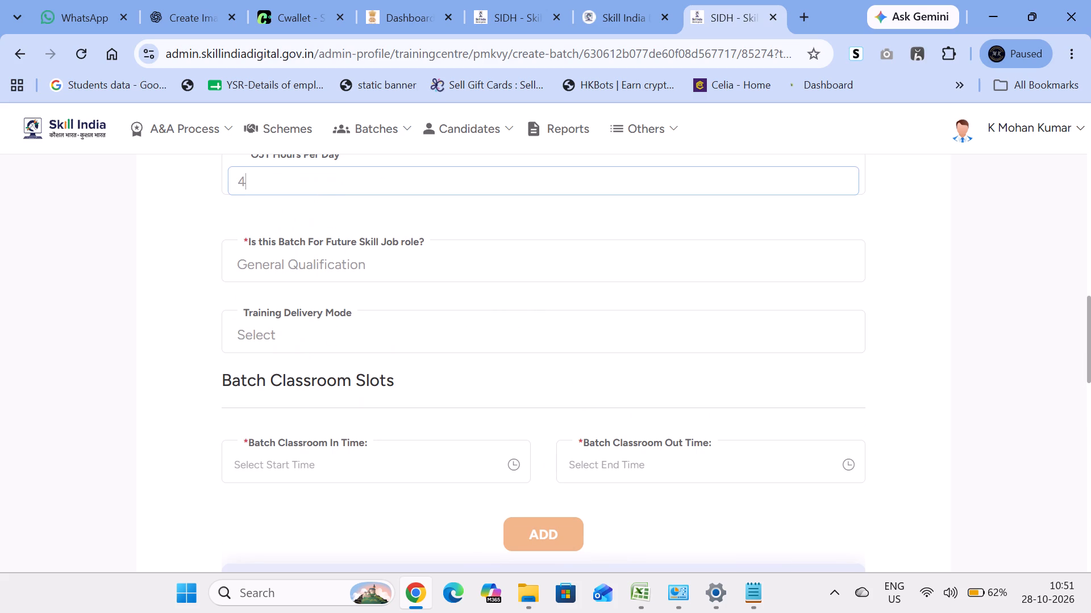
left_click(281, 258)
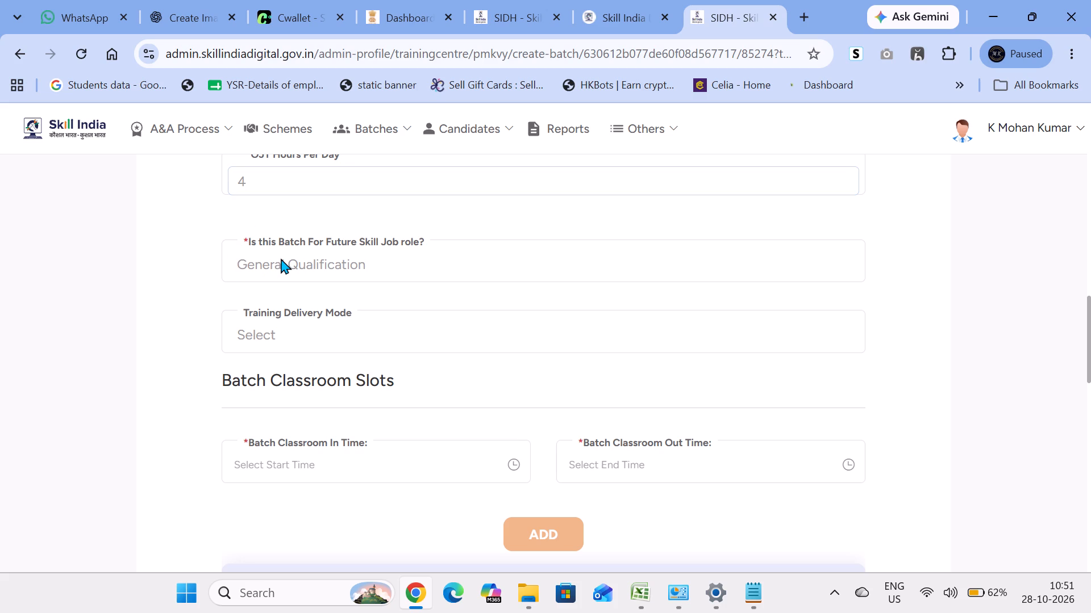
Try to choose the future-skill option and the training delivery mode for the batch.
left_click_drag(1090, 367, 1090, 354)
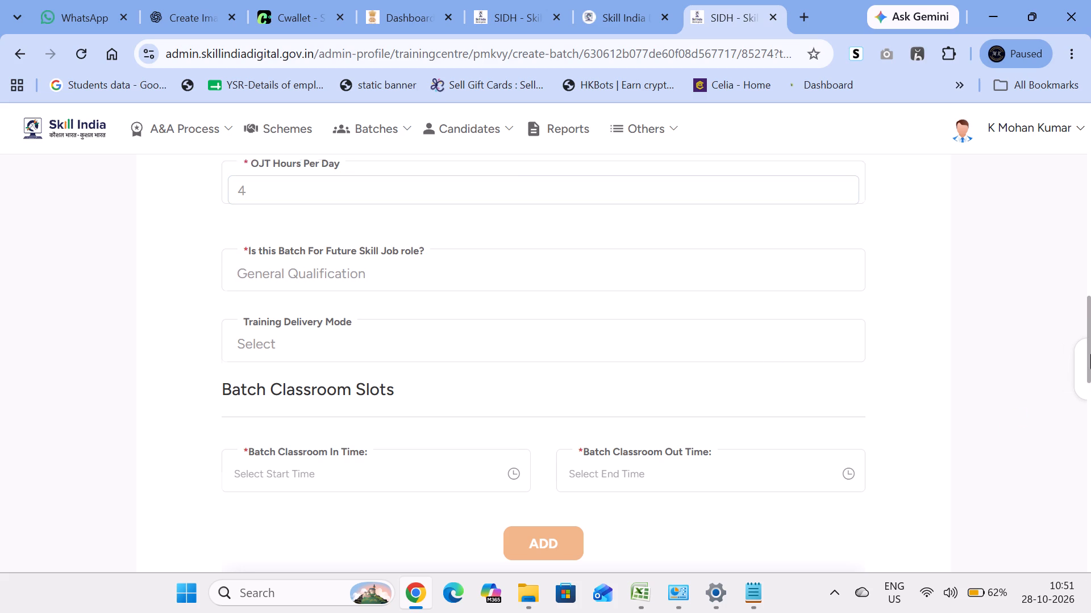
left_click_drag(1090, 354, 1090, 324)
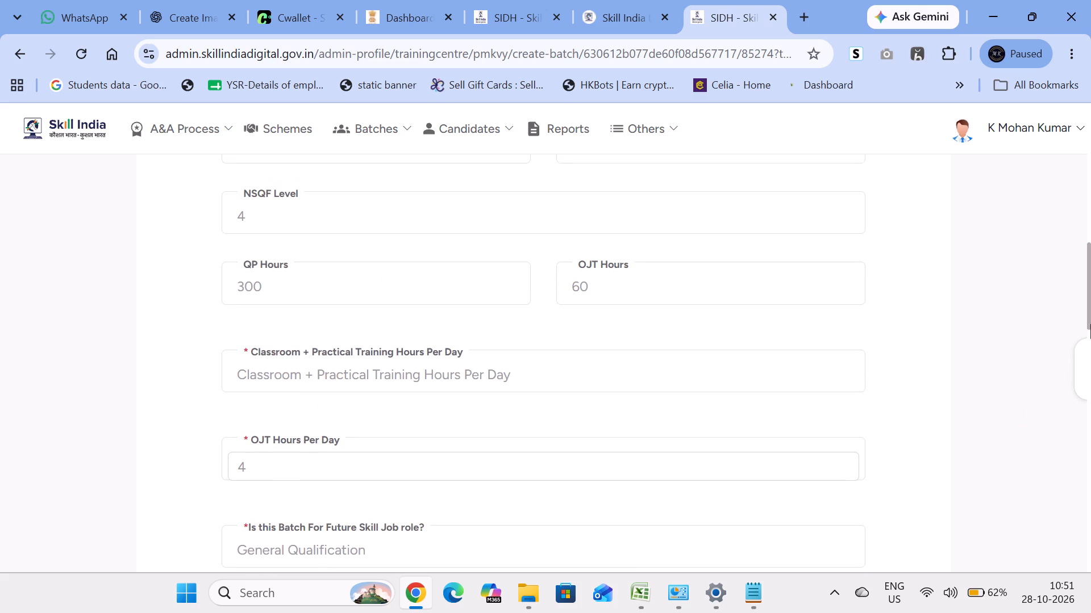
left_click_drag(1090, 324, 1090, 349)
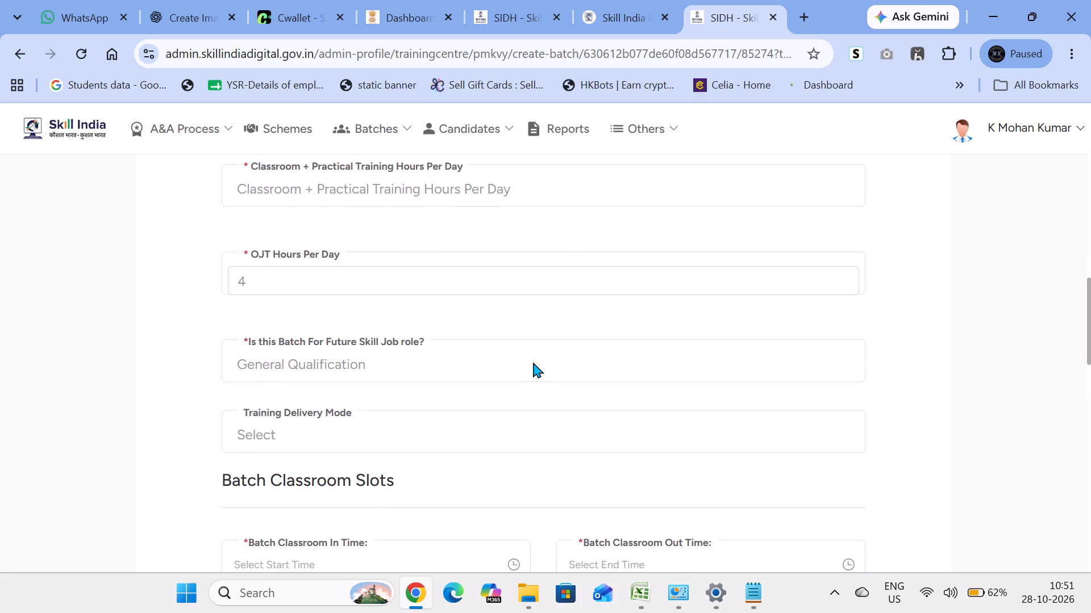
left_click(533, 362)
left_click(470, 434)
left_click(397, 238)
Add an OJT batch slot with a start time of 1:00 PM and an end time of 5:00 PM.
key("Tab")
key("Tab")
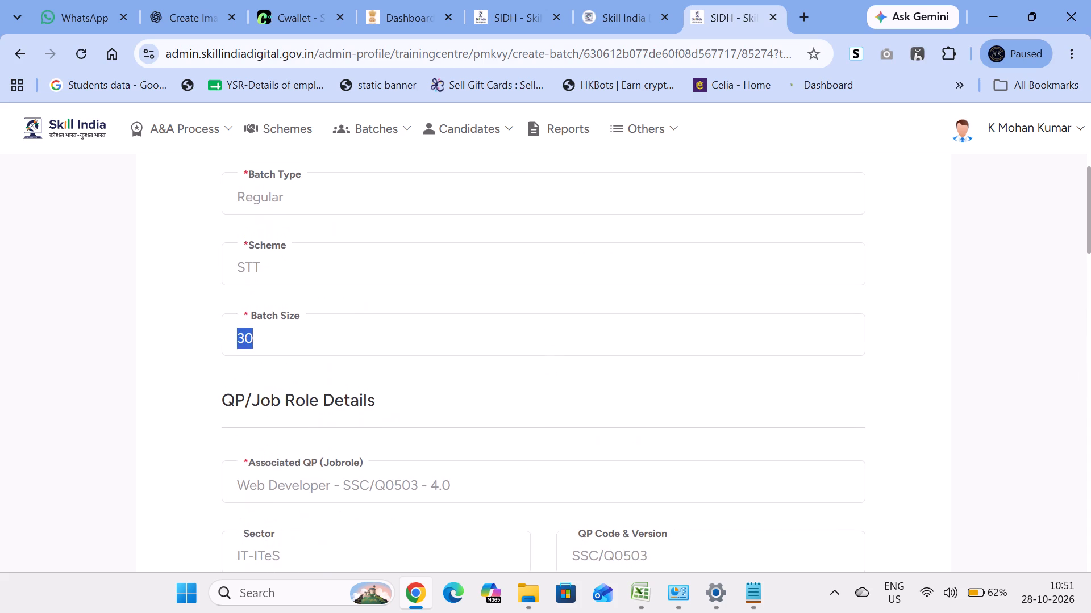
key("Tab")
key("Tab")
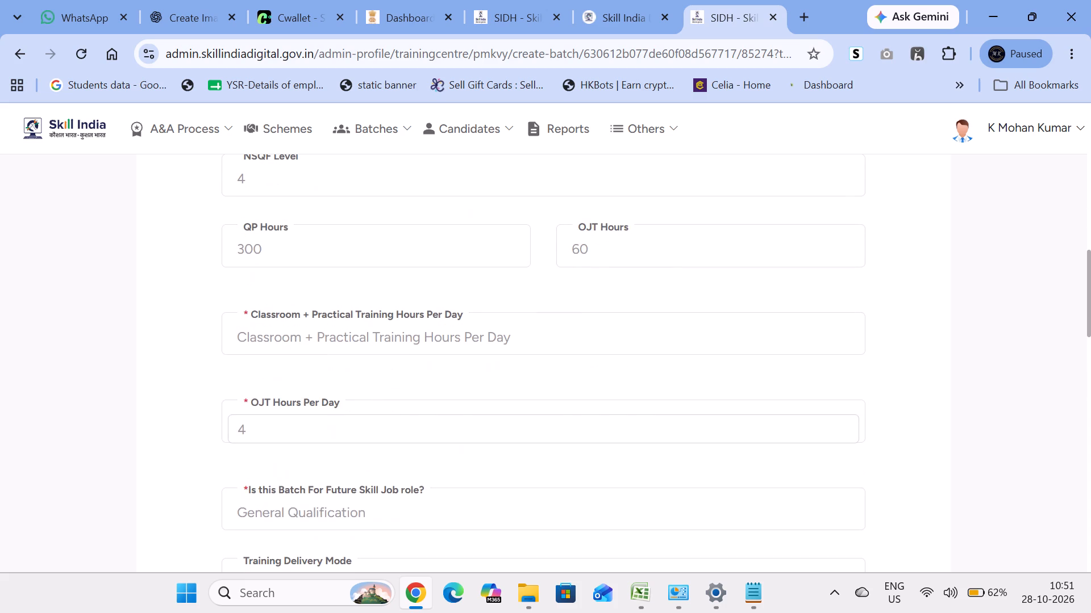
key("Tab")
key("Tab")
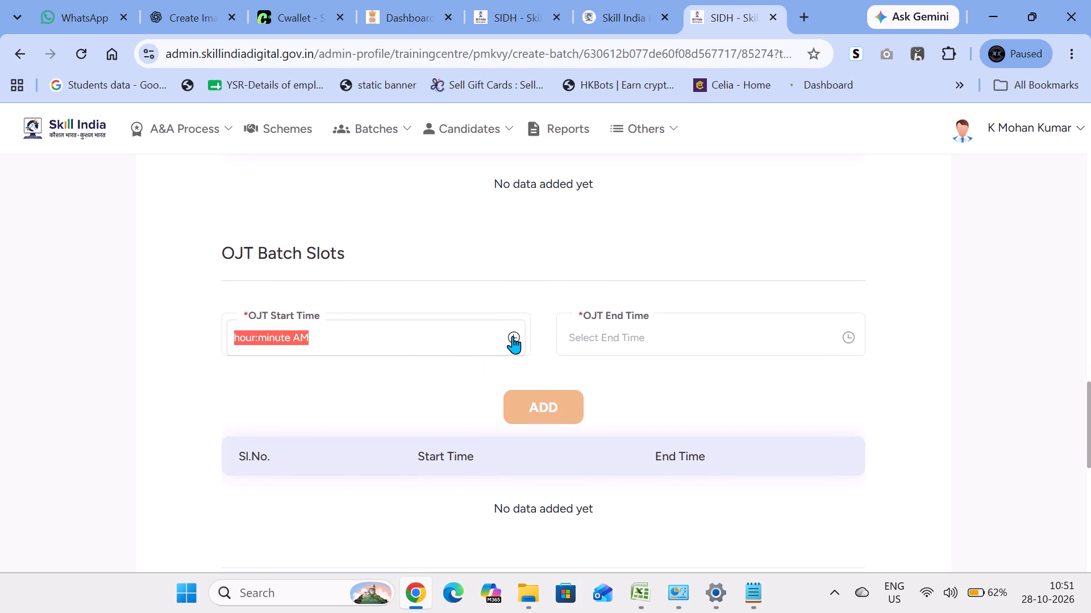
left_click(513, 336)
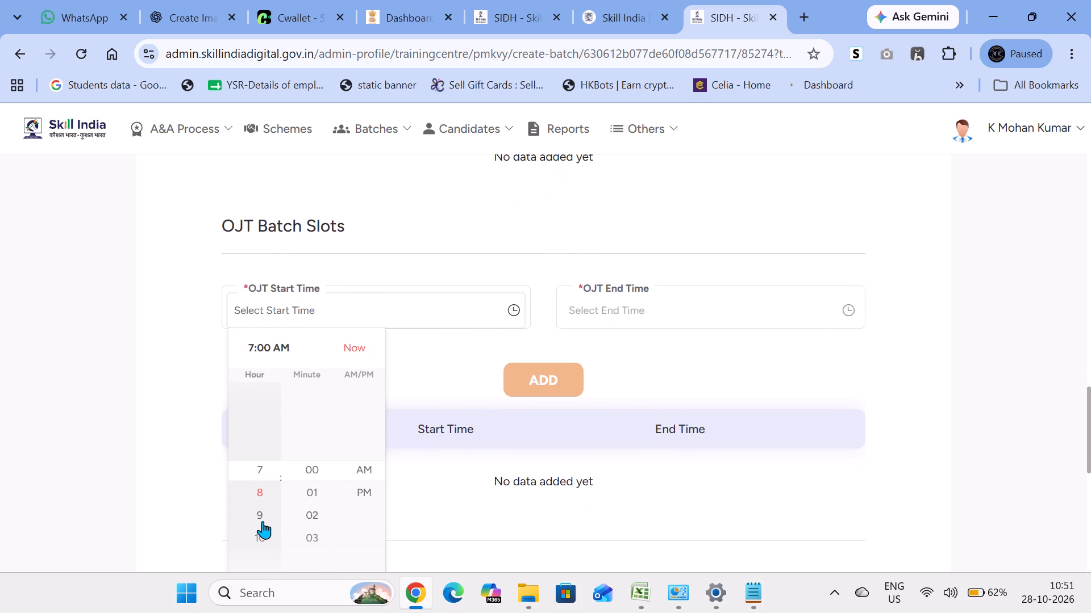
left_click(263, 532)
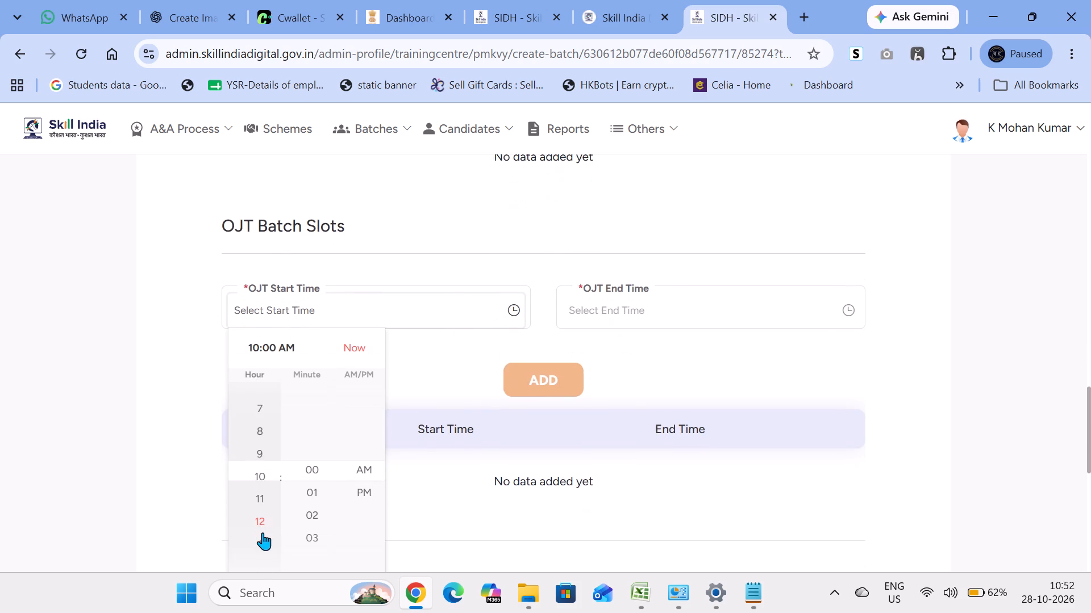
key("Down")
key("Down")
key("Down")
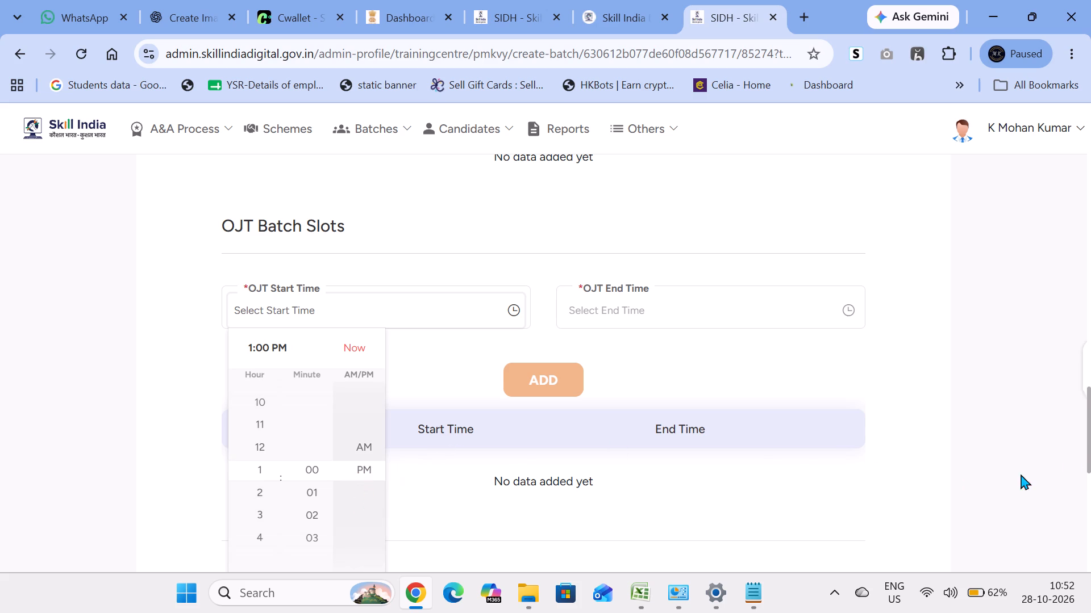
left_click_drag(1090, 440, 1090, 476)
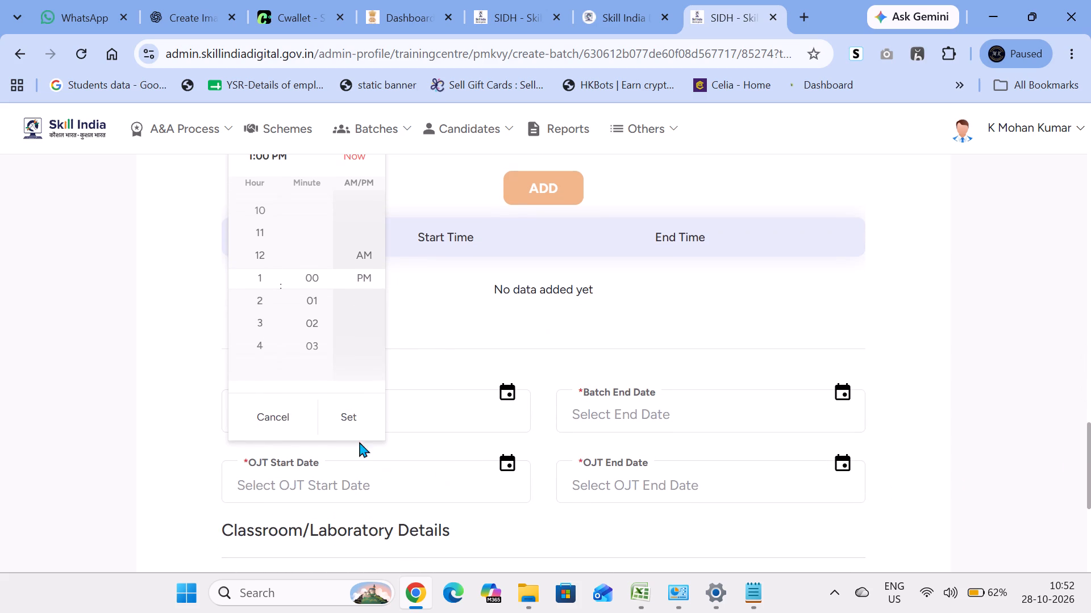
left_click(345, 413)
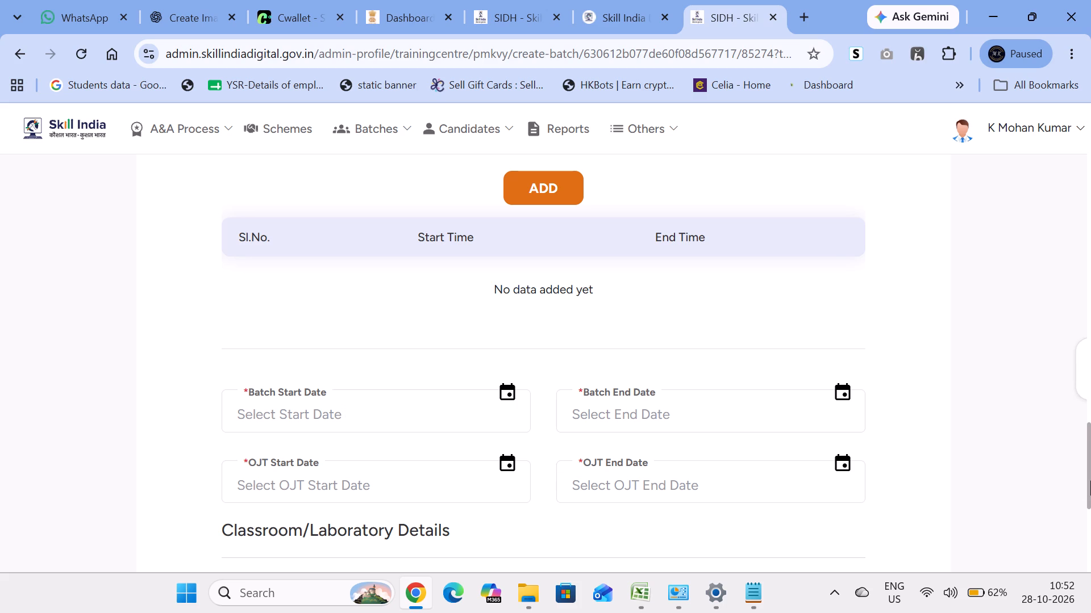
left_click_drag(1090, 480, 1090, 464)
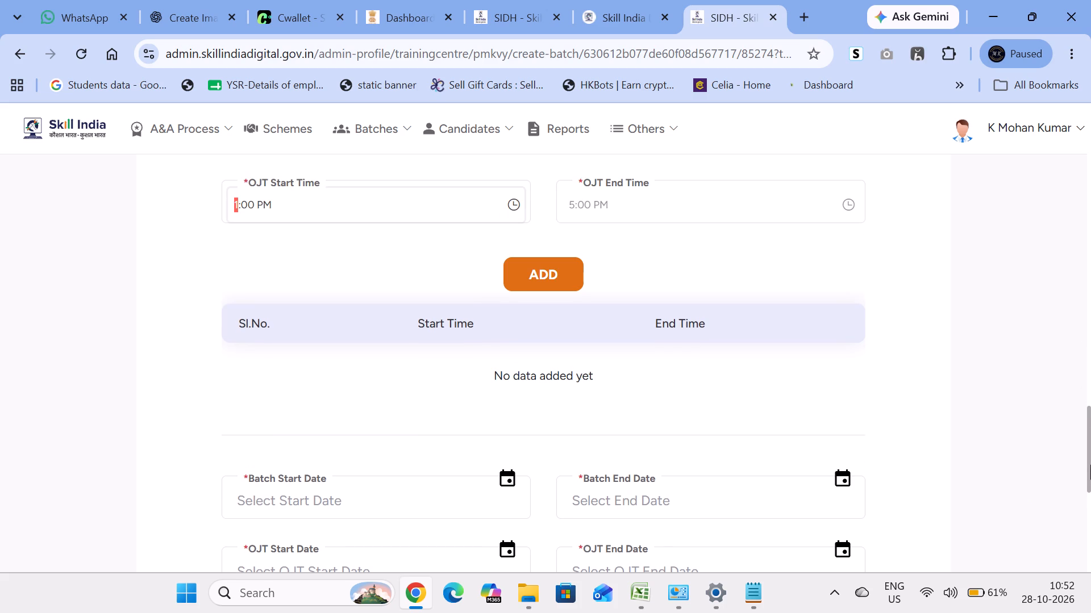
left_click(528, 282)
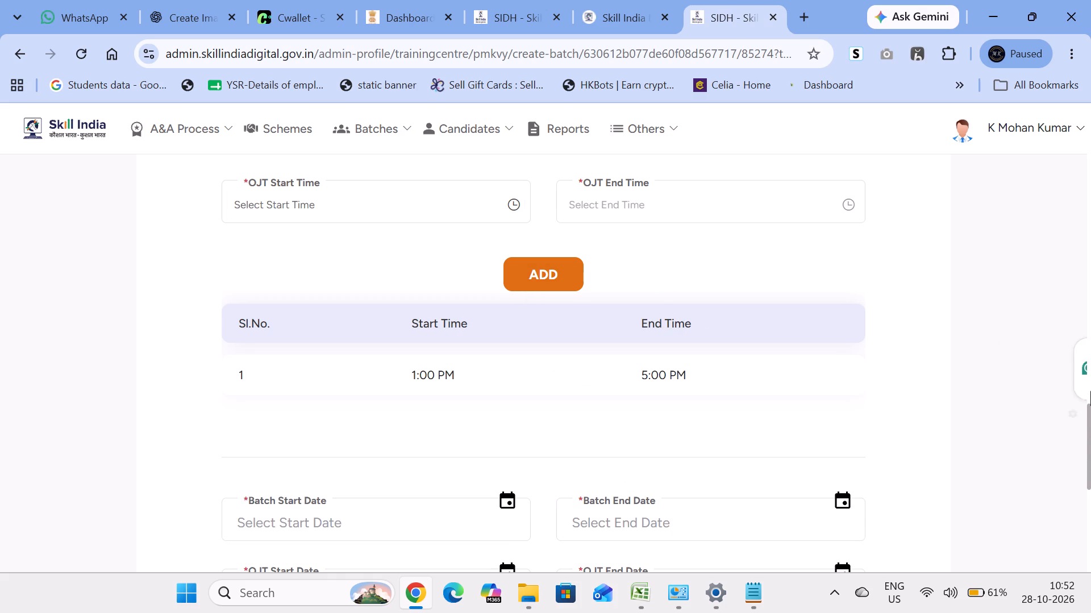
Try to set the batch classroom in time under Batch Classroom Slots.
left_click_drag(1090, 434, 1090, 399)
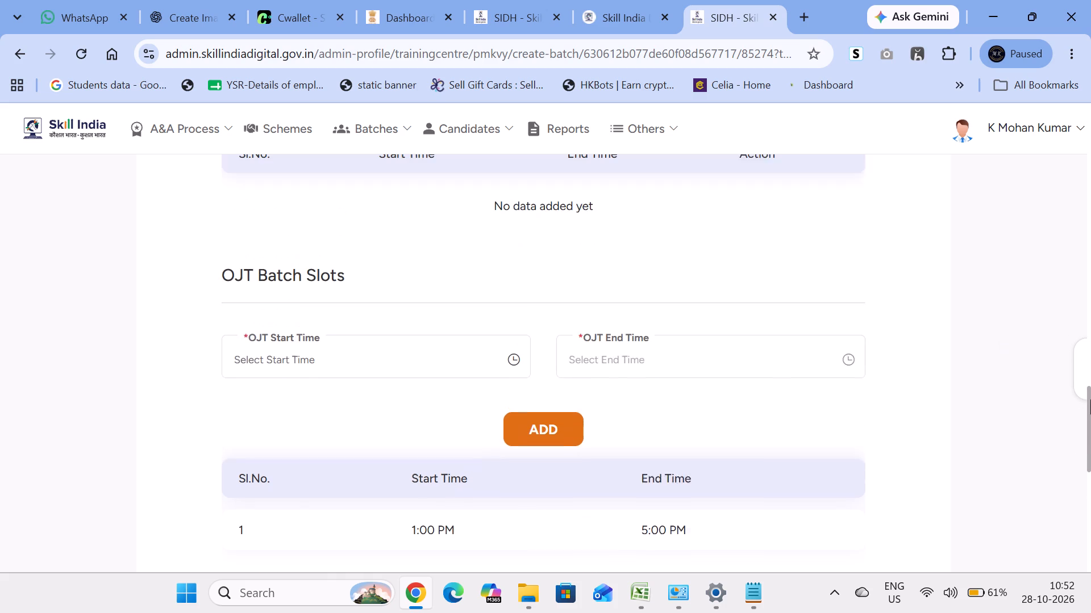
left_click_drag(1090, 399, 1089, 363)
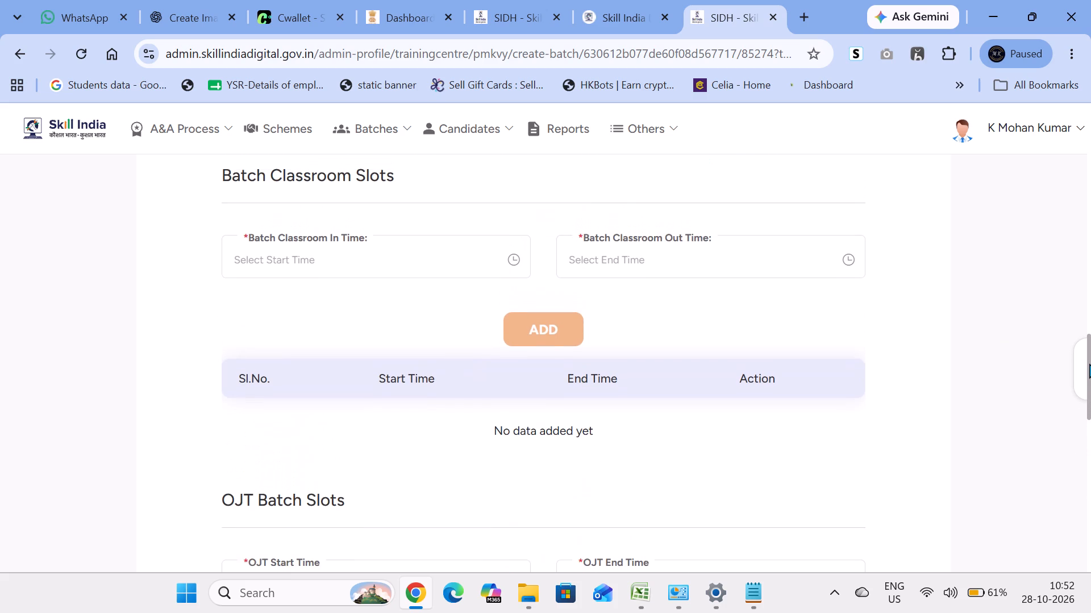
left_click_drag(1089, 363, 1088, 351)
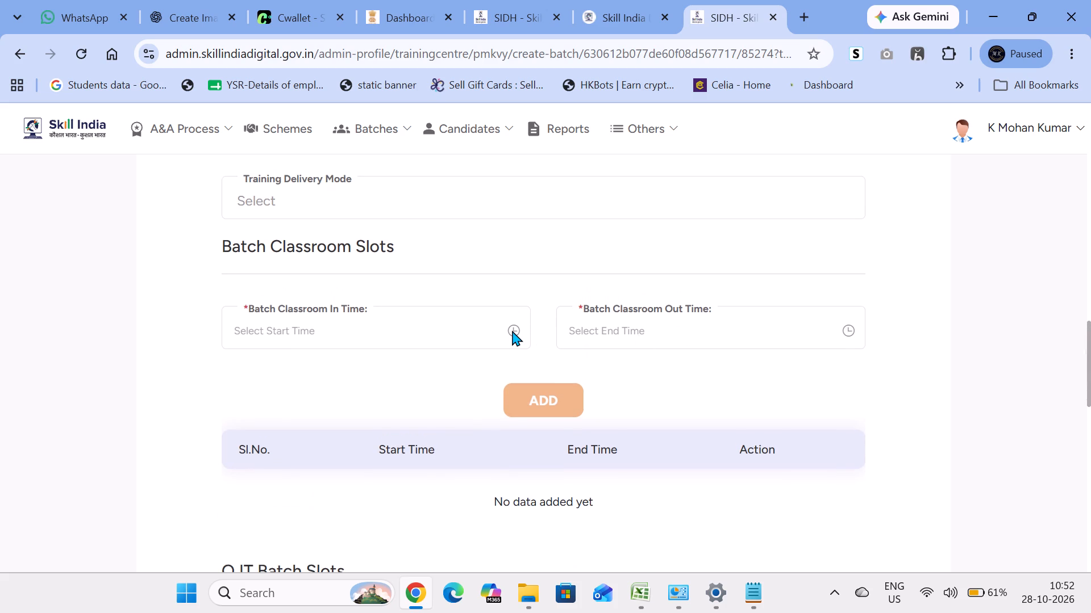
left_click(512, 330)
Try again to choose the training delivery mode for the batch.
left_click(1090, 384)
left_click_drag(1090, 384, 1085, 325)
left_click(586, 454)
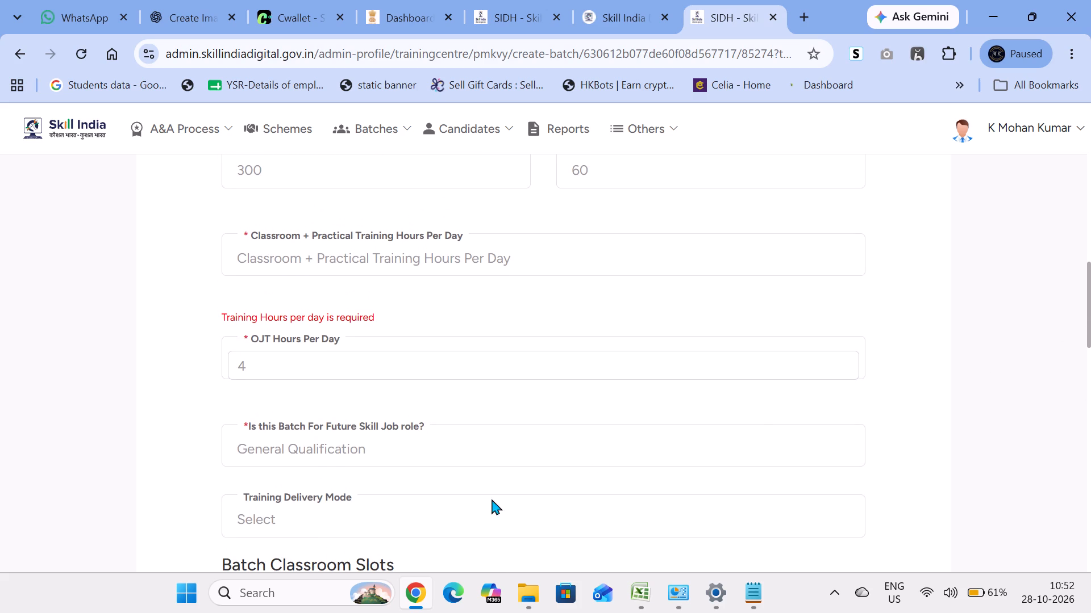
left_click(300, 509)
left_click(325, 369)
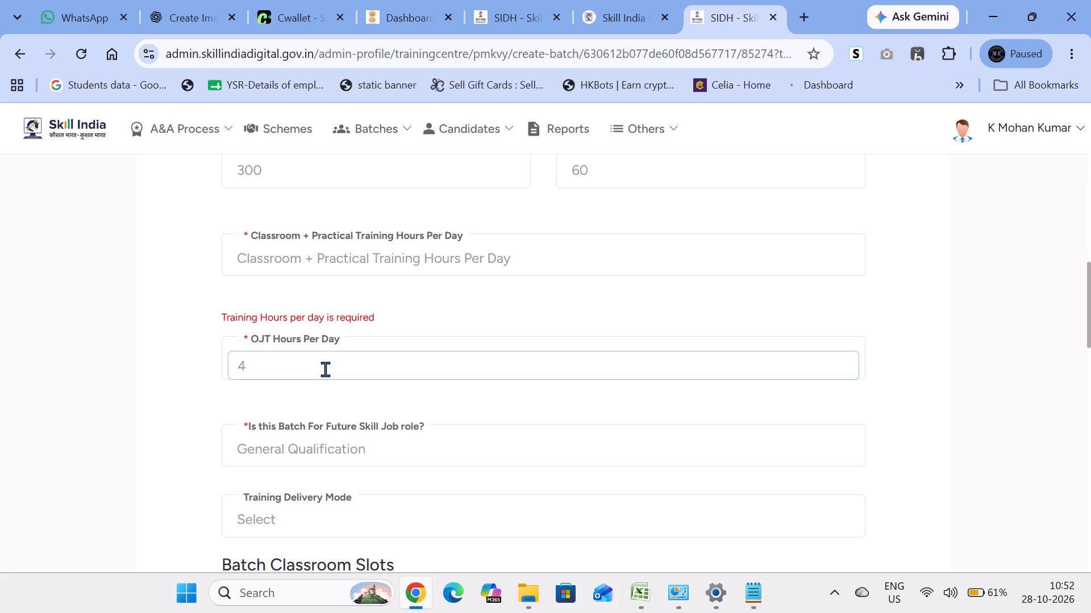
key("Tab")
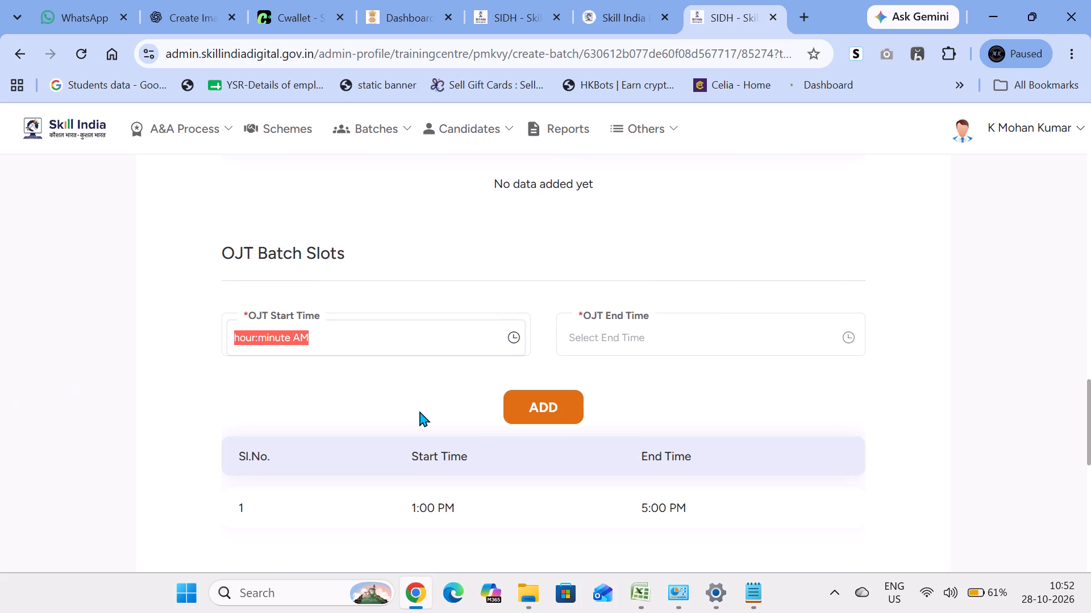
Set the batch start date to 17-11-2026.
left_click_drag(1088, 430, 1088, 473)
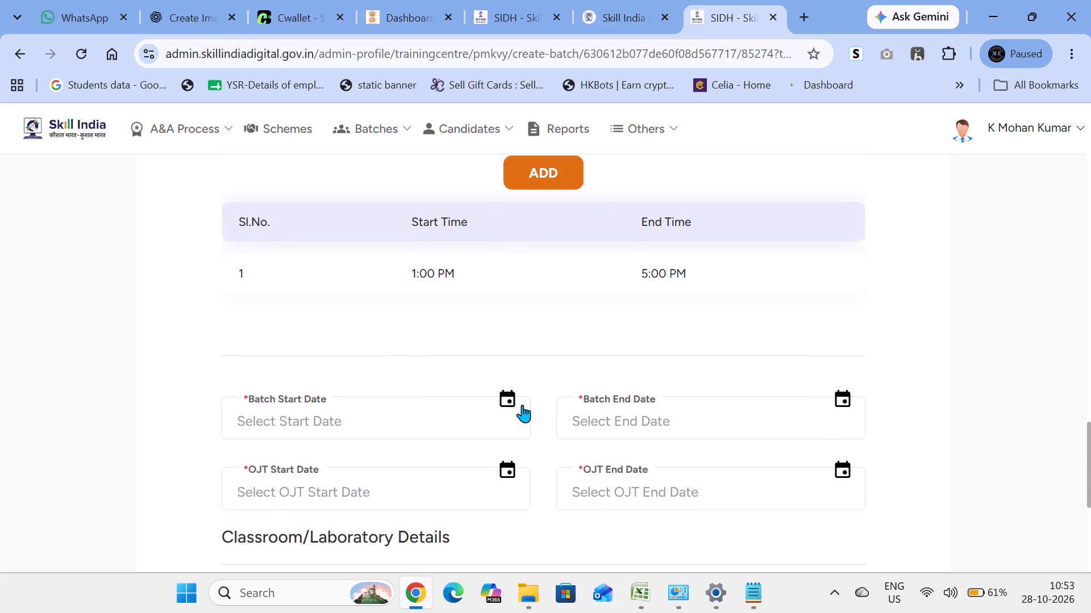
left_click(505, 401)
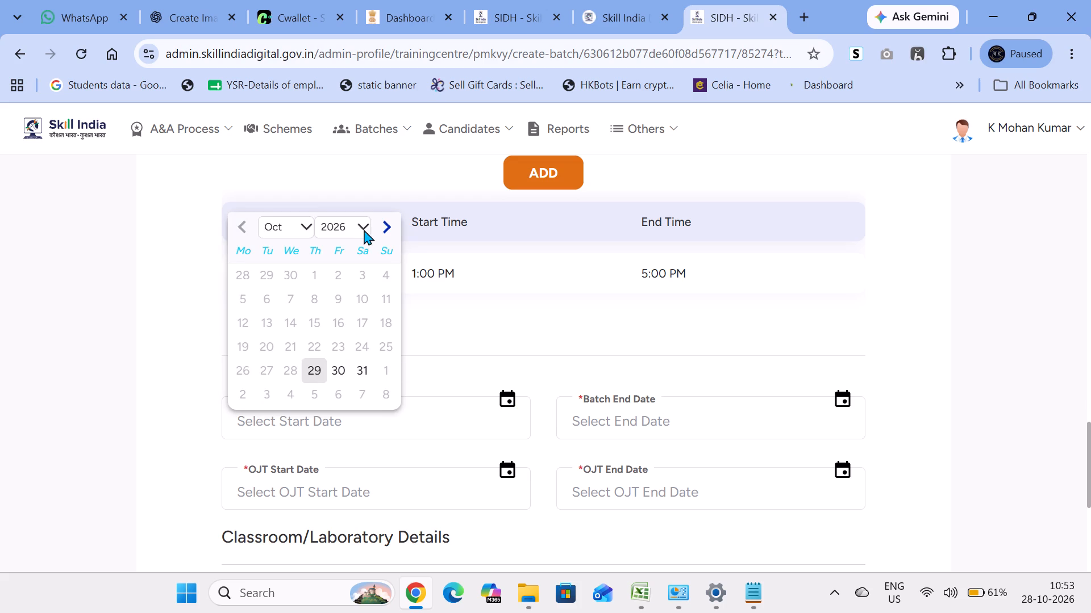
left_click(300, 228)
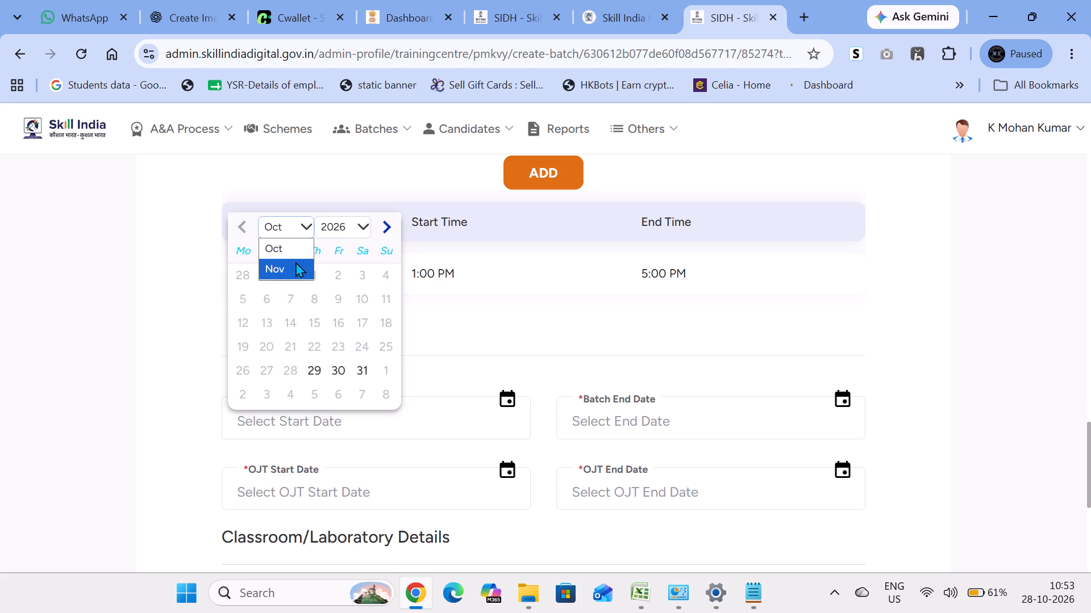
left_click(295, 263)
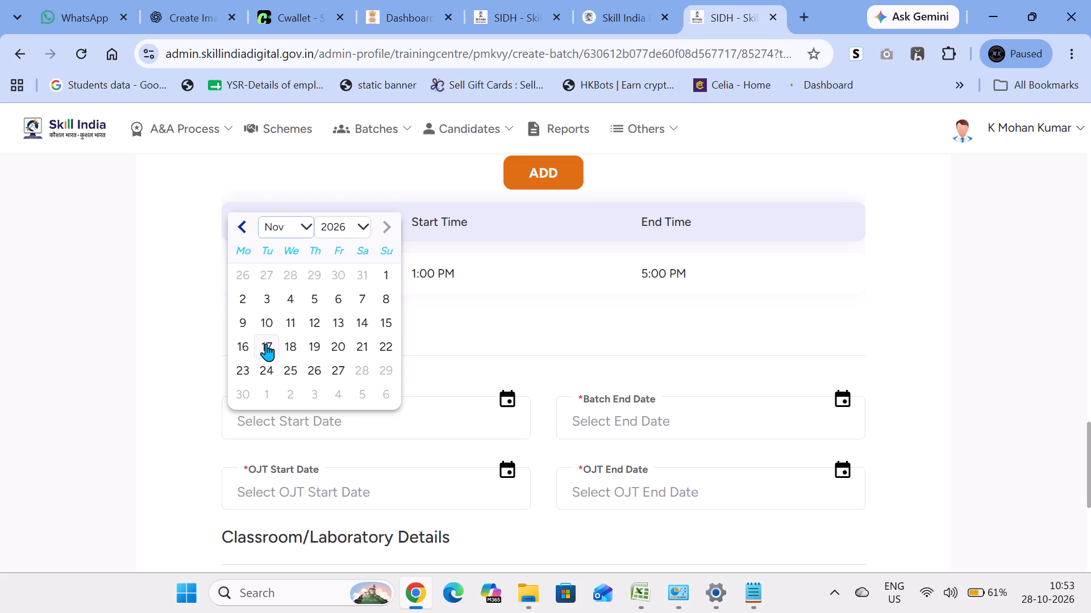
left_click(266, 343)
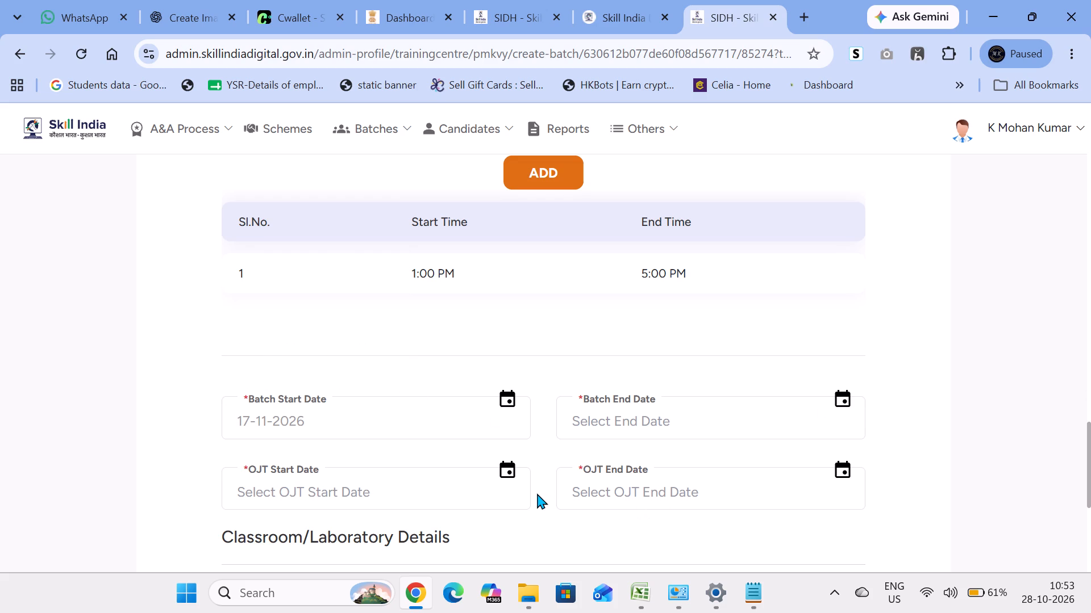
left_click(537, 493)
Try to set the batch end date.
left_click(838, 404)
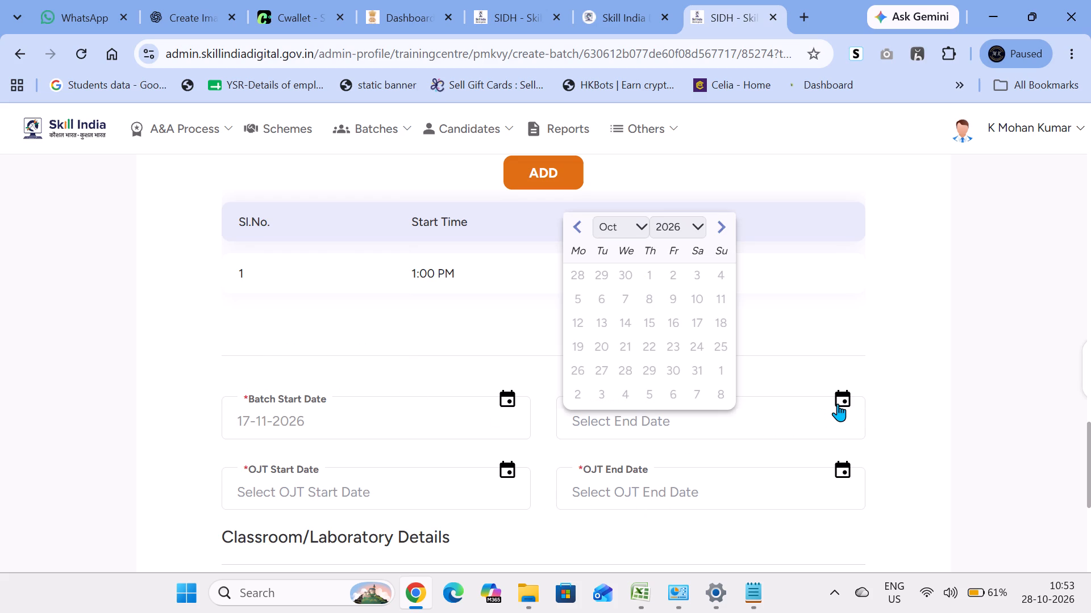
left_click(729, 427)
Reload the page and start a new batch under the Short Term Training(STT) scheme for project 85274.
left_click(86, 59)
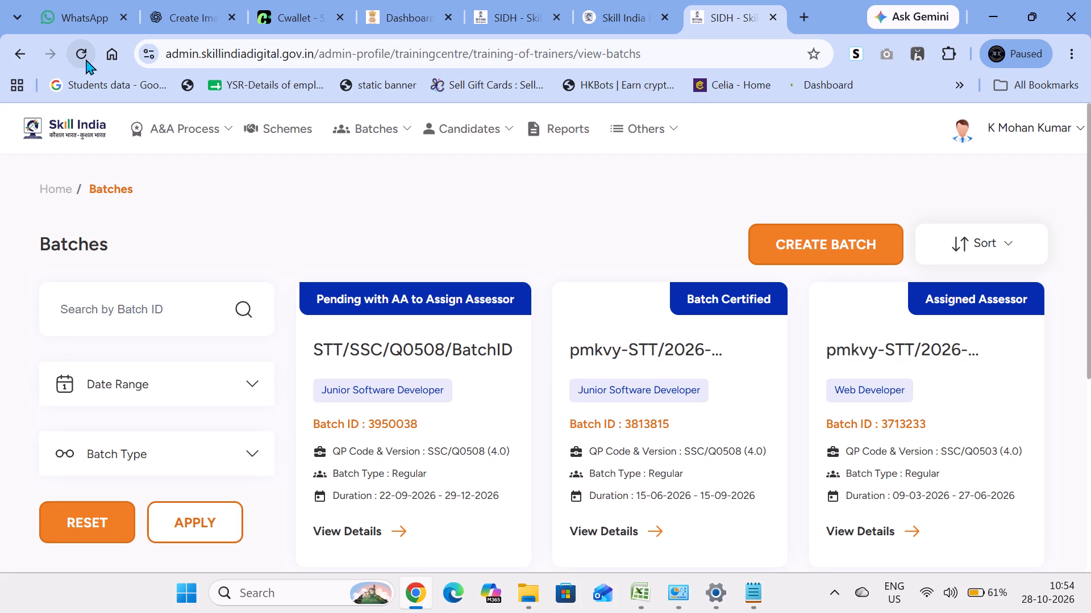
left_click(802, 245)
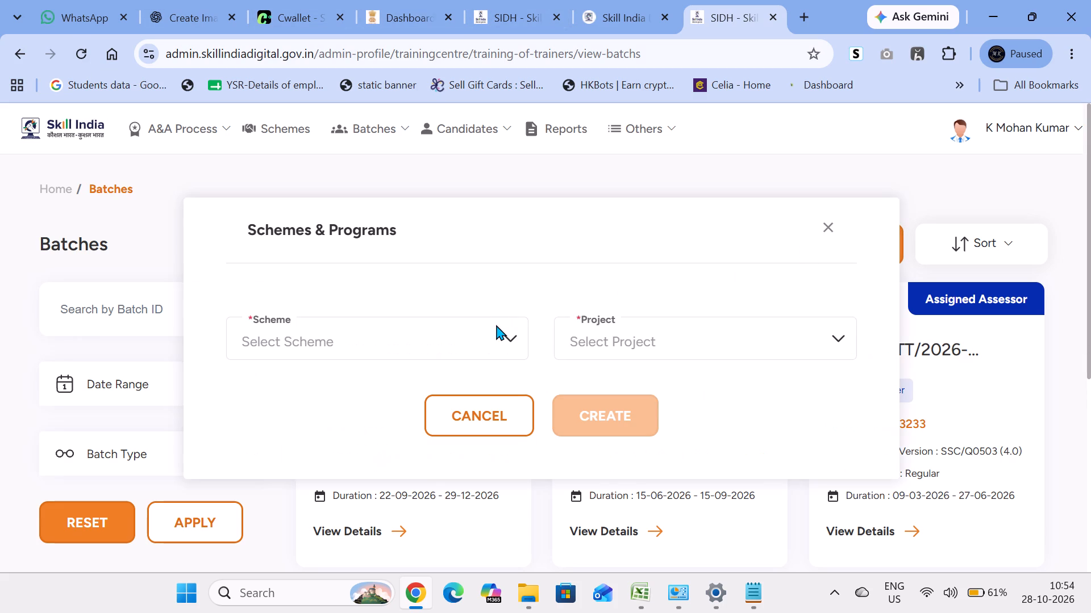
left_click(496, 325)
left_click(512, 340)
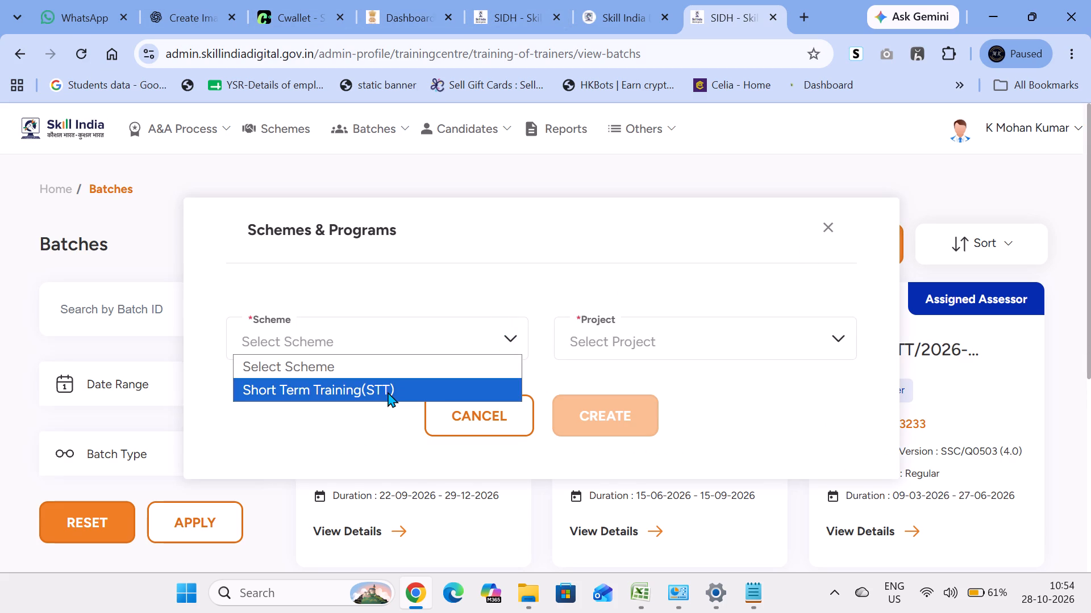
left_click(388, 392)
left_click(613, 342)
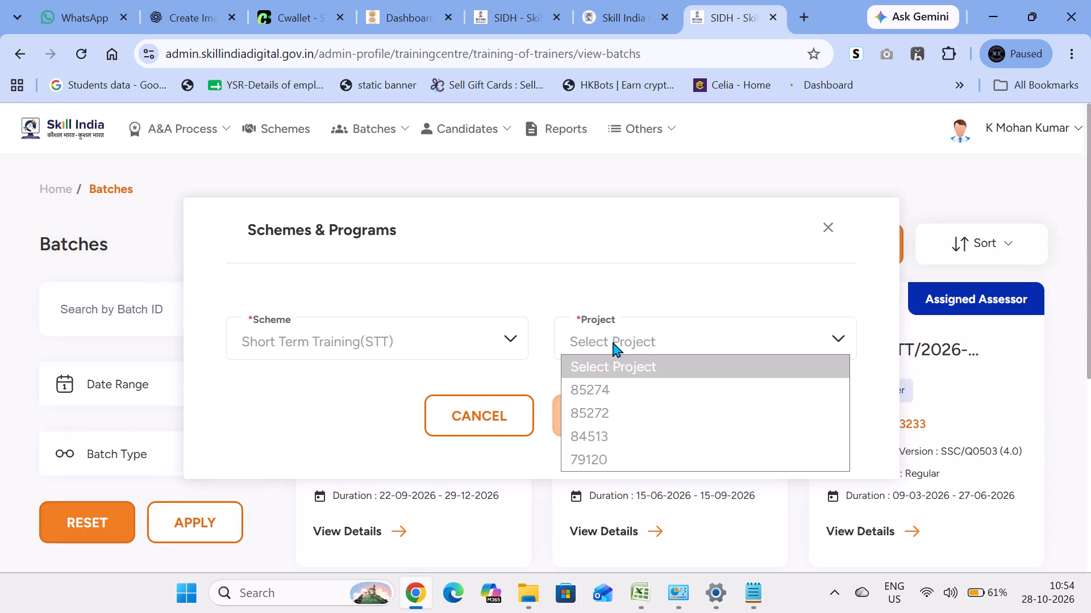
left_click(601, 384)
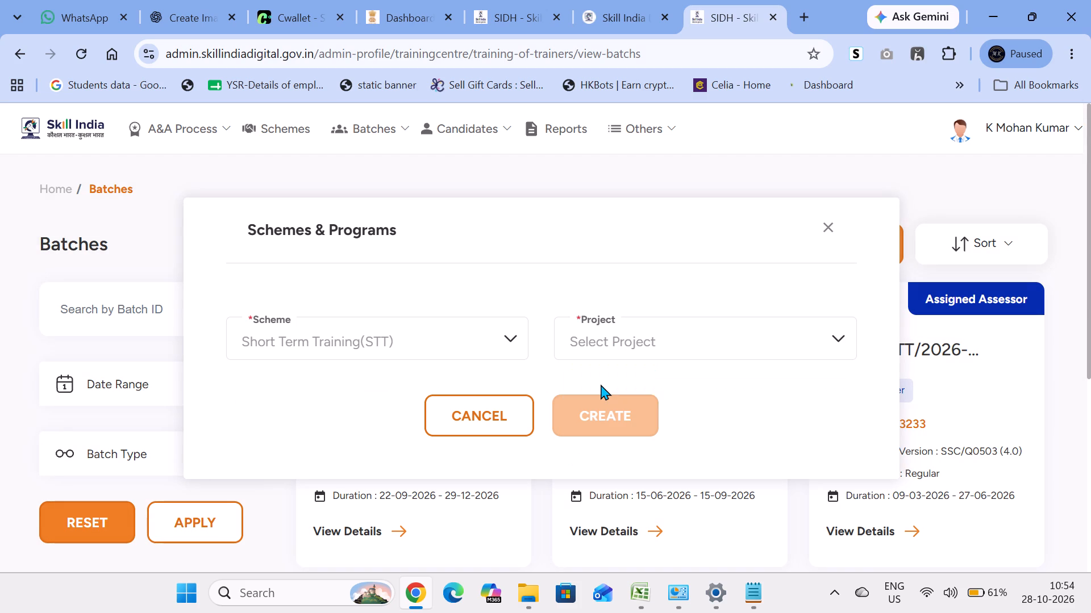
left_click(624, 429)
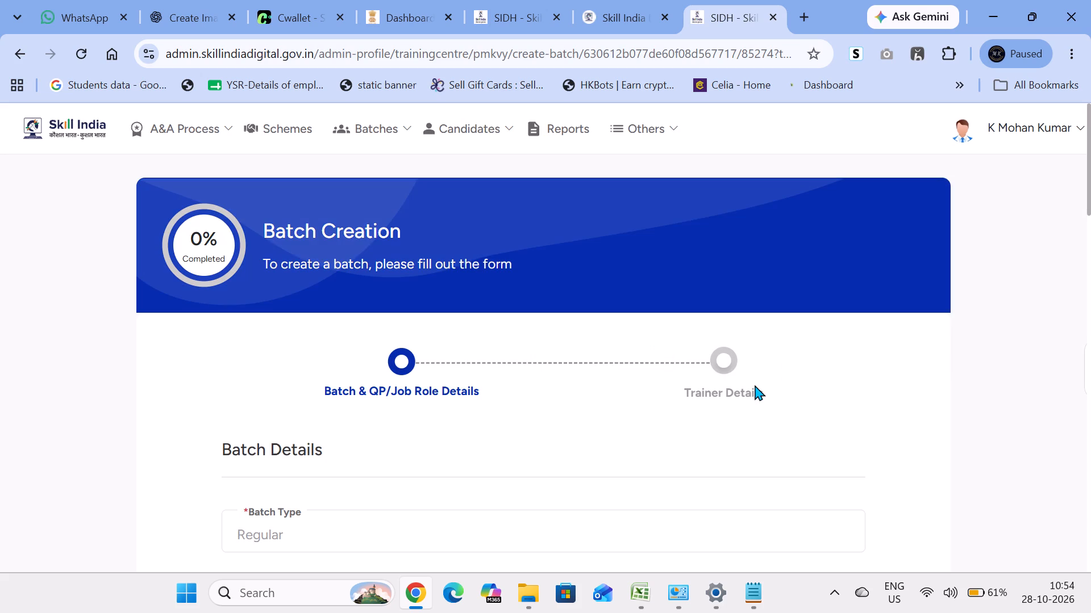
left_click_drag(1090, 183, 1090, 224)
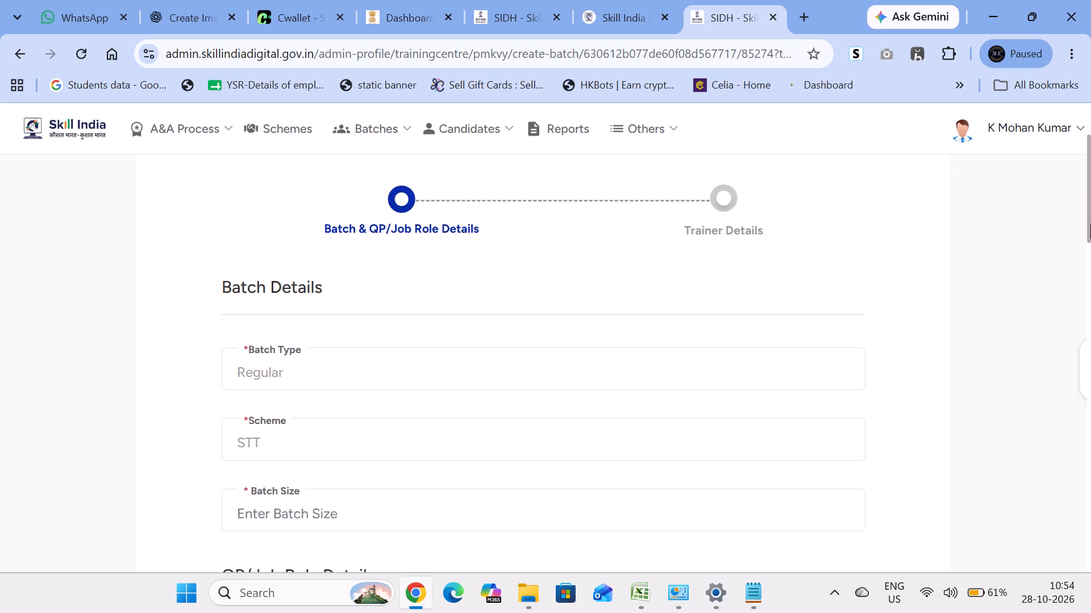
Set the batch size to 30 in the new batch's details.
left_click_drag(1090, 224, 1053, 255)
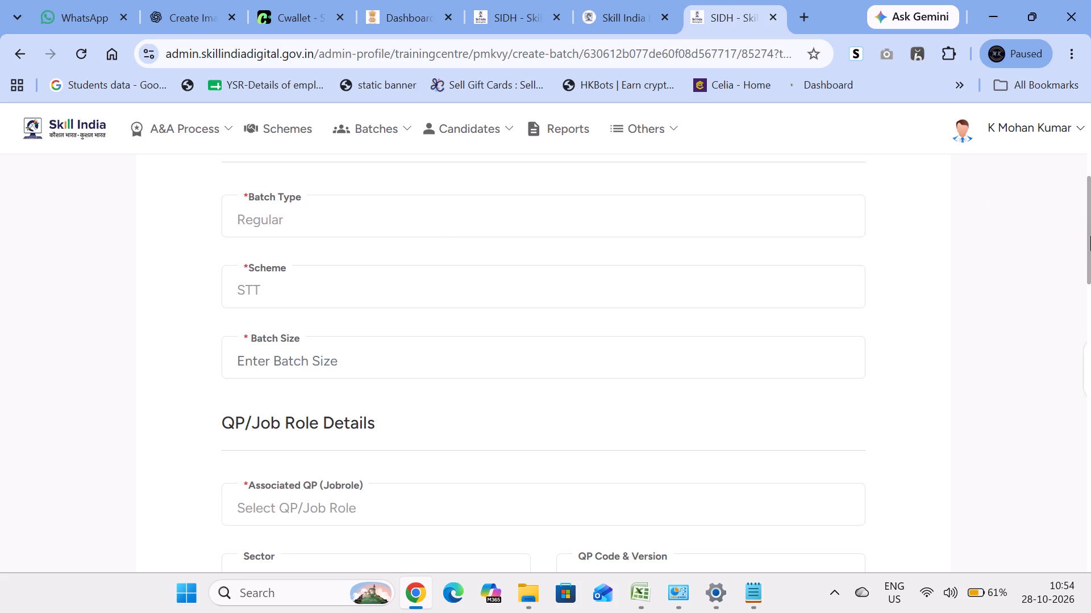
left_click_drag(1090, 240, 1090, 265)
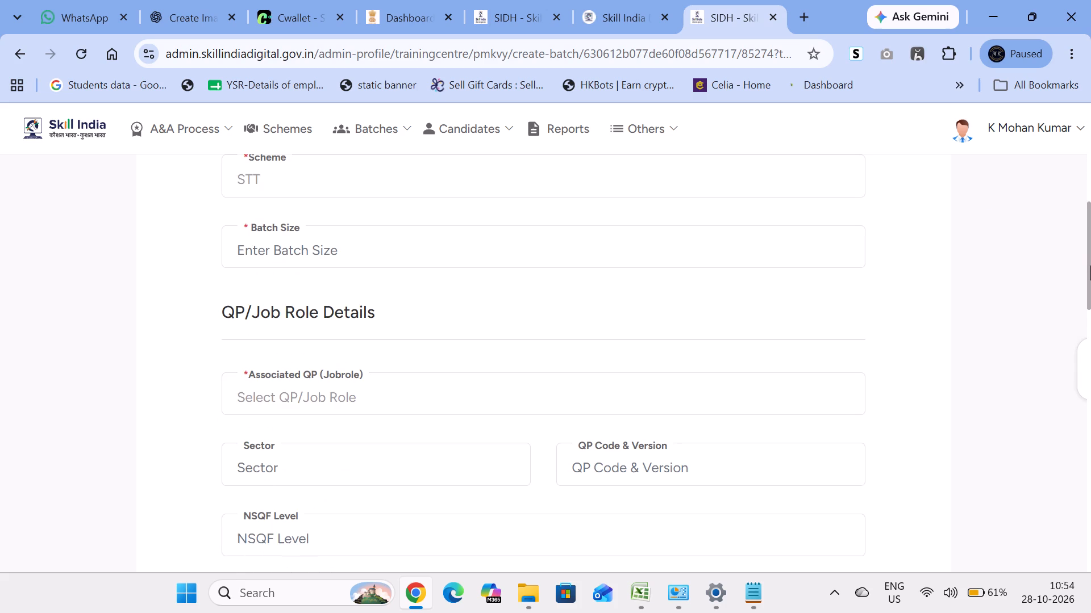
left_click(451, 249)
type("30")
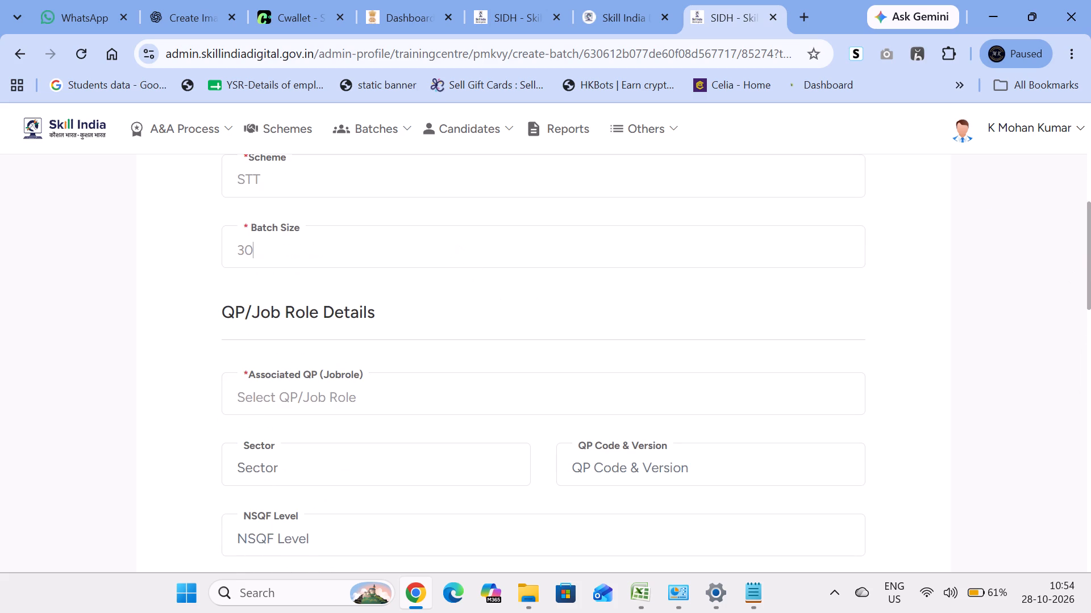
Choose Web Developer - SSC/Q0503 - 4.0 as the batch's associated QP (job role).
left_click(259, 400)
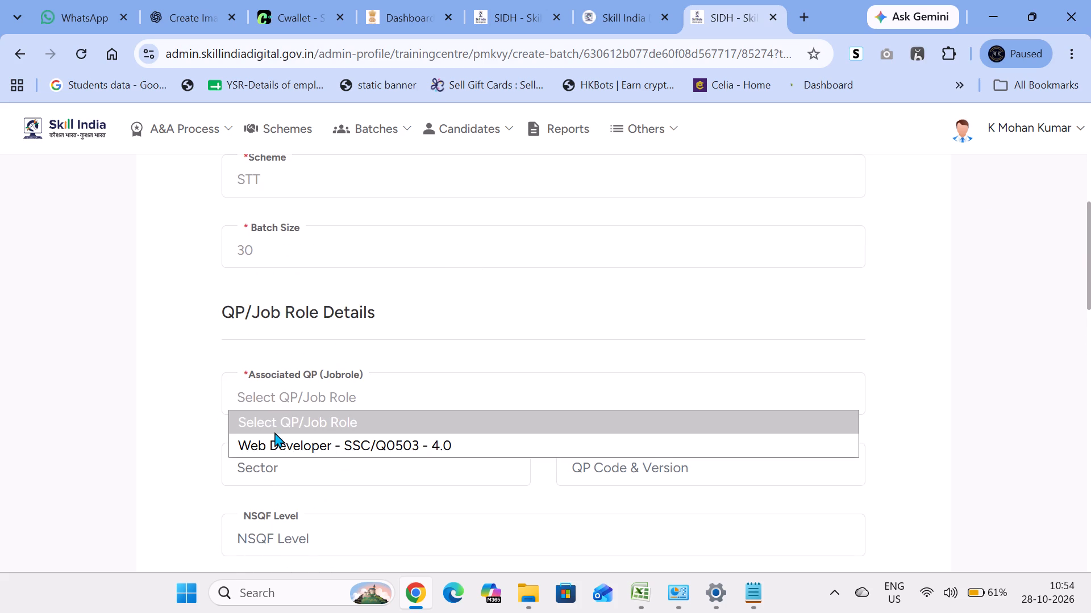
left_click(281, 441)
left_click(289, 467)
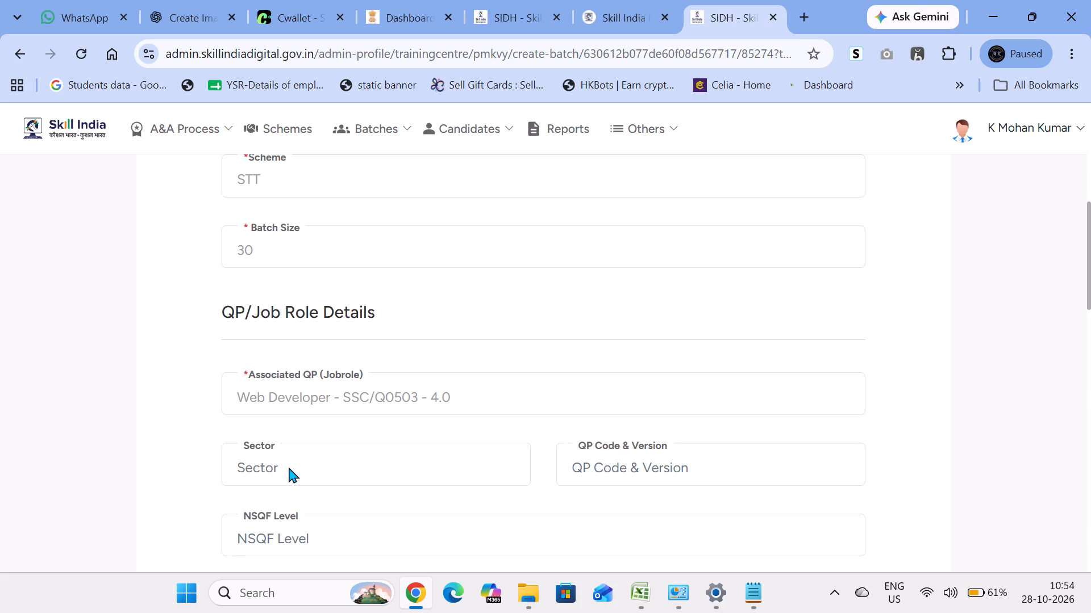
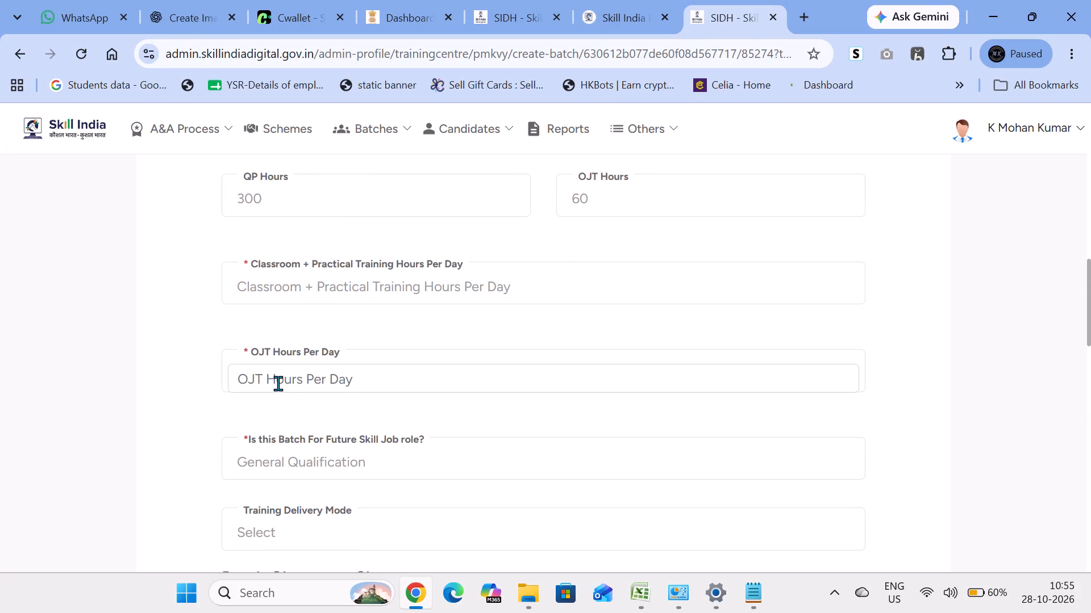
Set the batch's OJT hours per day to 4.
left_click(278, 383)
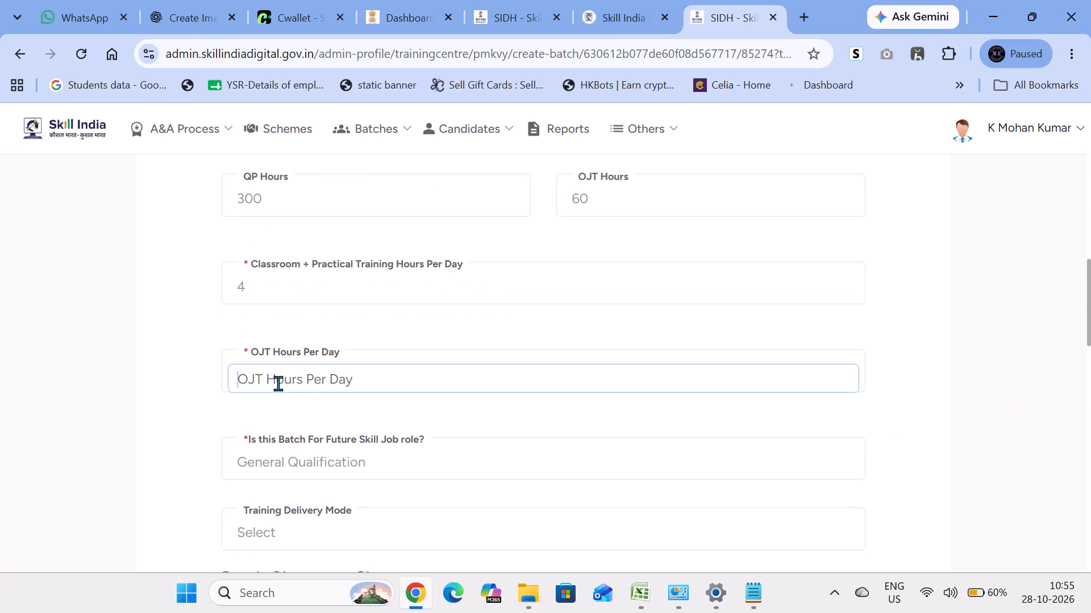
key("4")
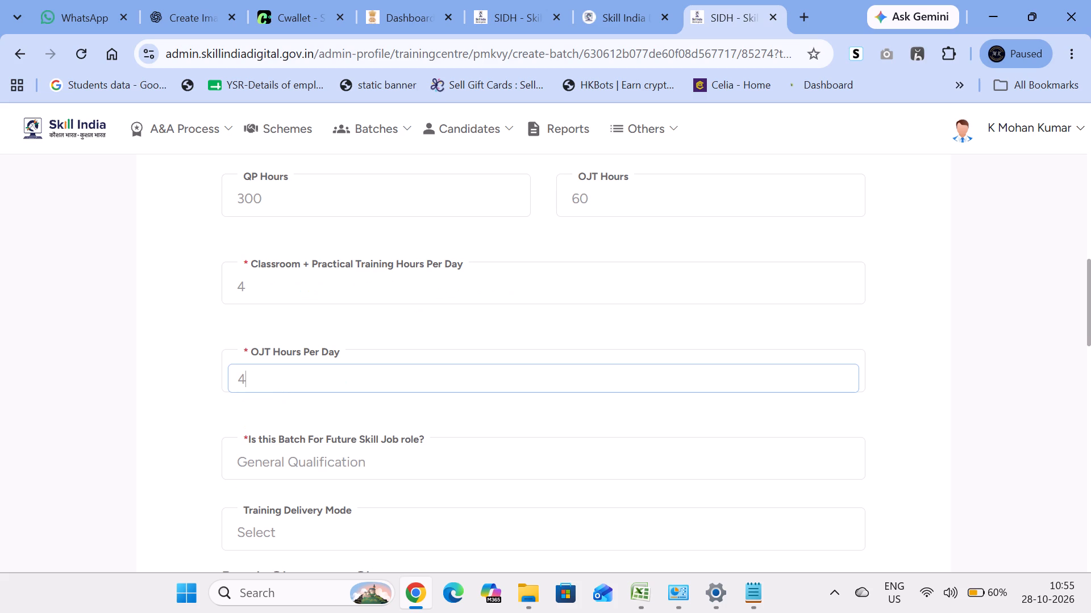
left_click(305, 470)
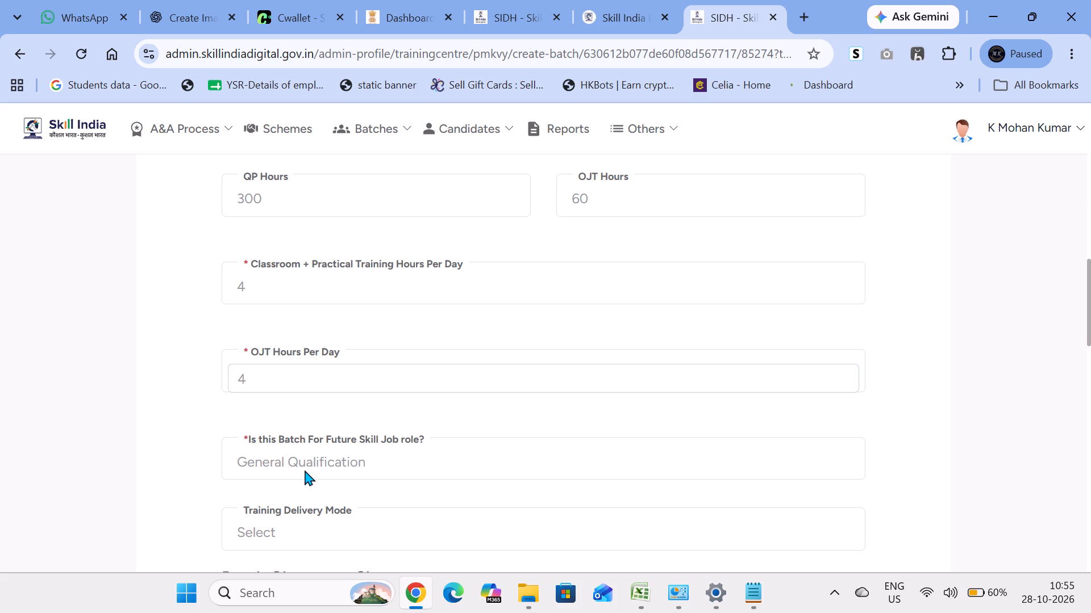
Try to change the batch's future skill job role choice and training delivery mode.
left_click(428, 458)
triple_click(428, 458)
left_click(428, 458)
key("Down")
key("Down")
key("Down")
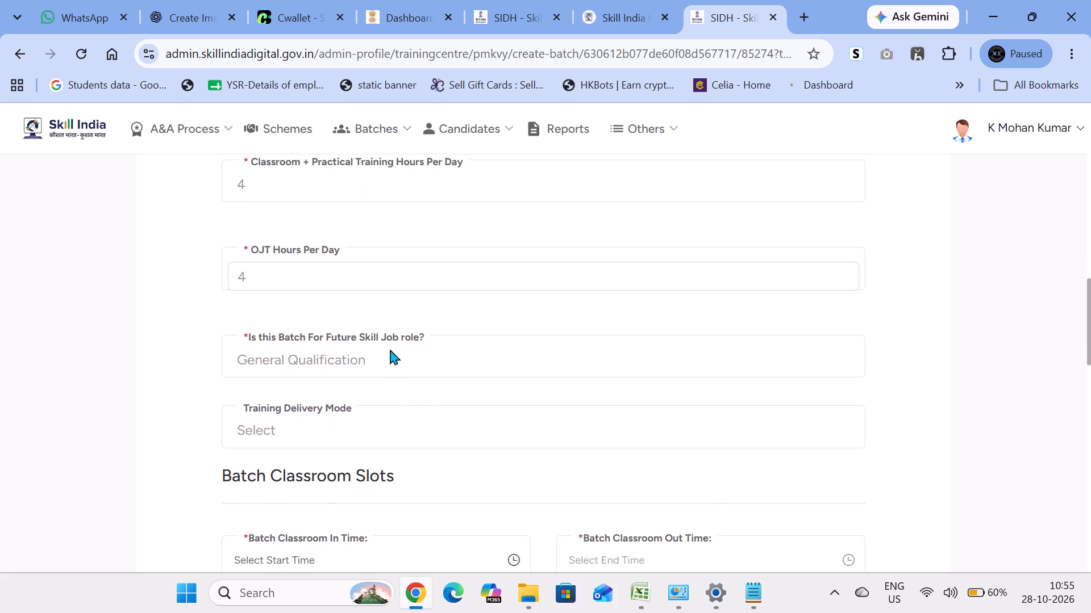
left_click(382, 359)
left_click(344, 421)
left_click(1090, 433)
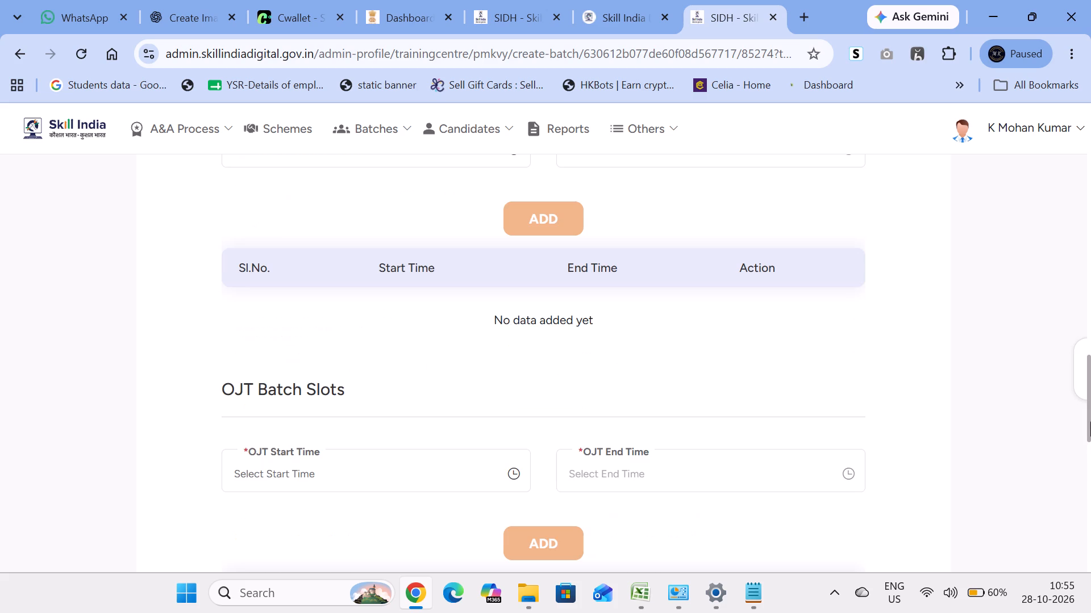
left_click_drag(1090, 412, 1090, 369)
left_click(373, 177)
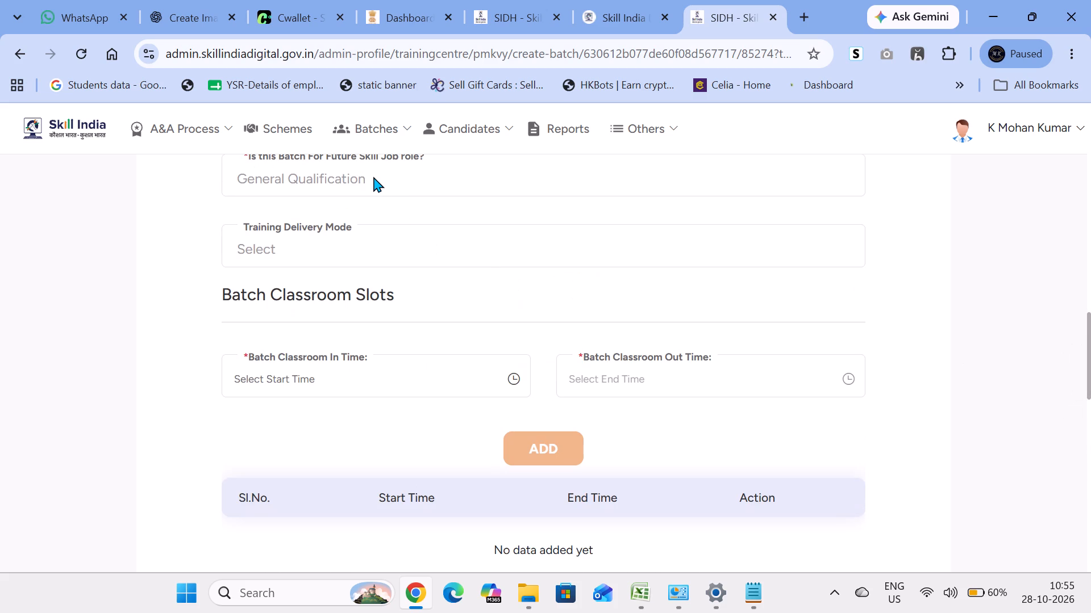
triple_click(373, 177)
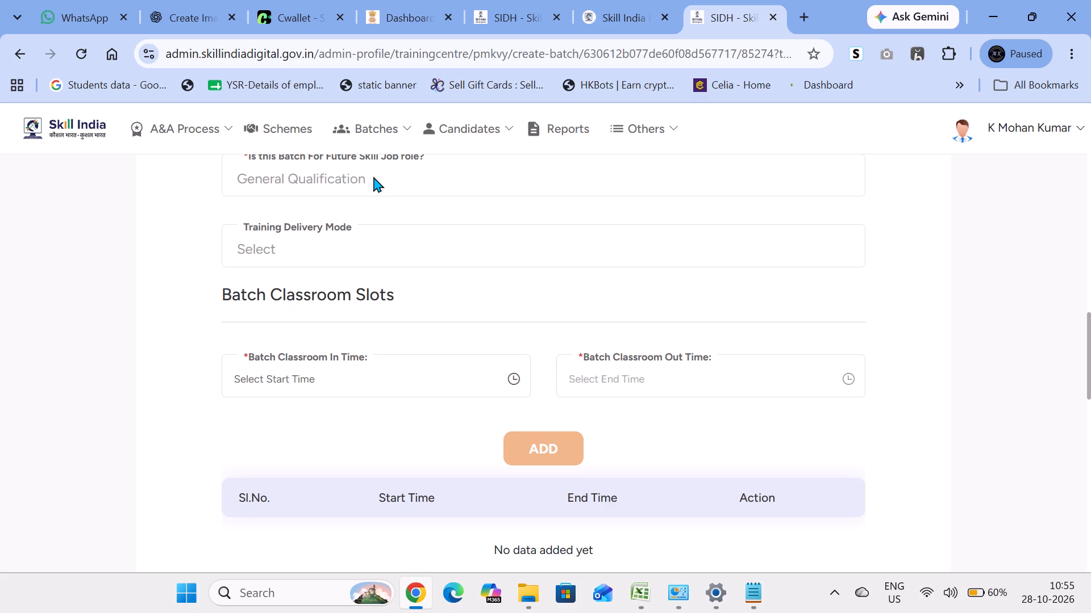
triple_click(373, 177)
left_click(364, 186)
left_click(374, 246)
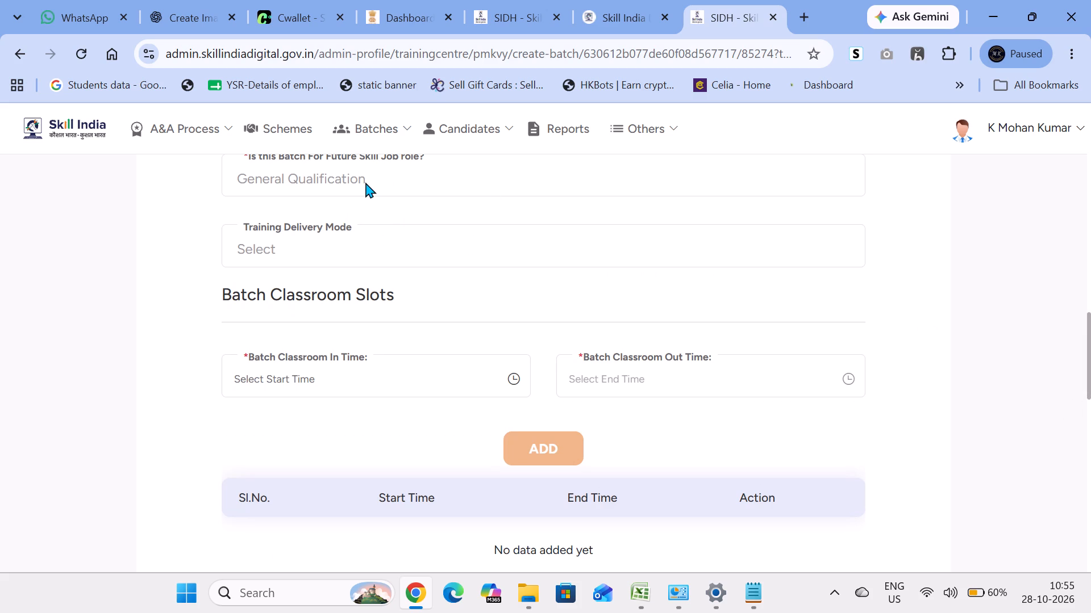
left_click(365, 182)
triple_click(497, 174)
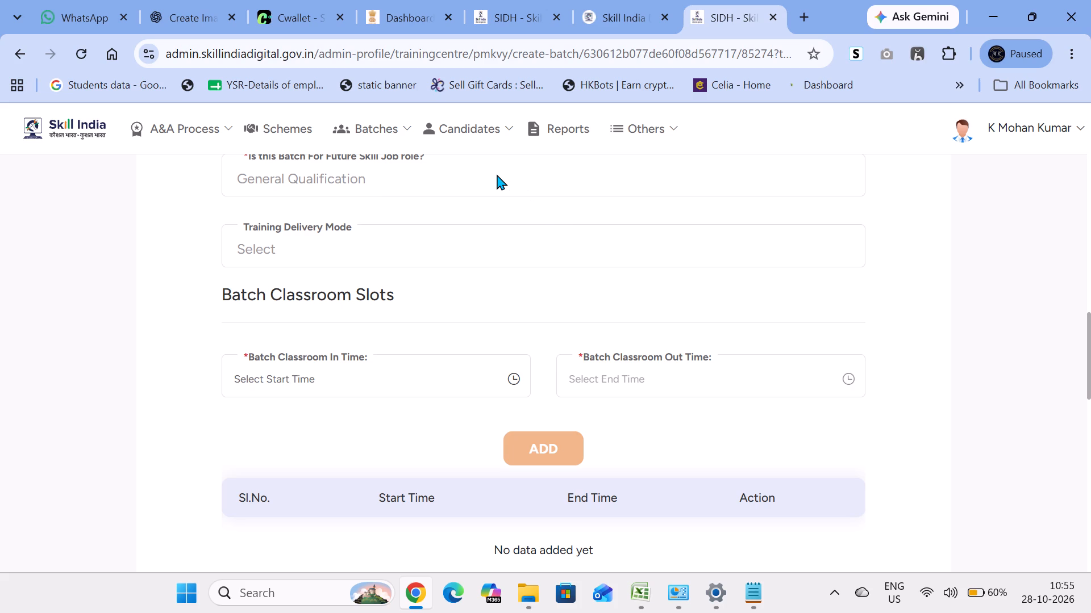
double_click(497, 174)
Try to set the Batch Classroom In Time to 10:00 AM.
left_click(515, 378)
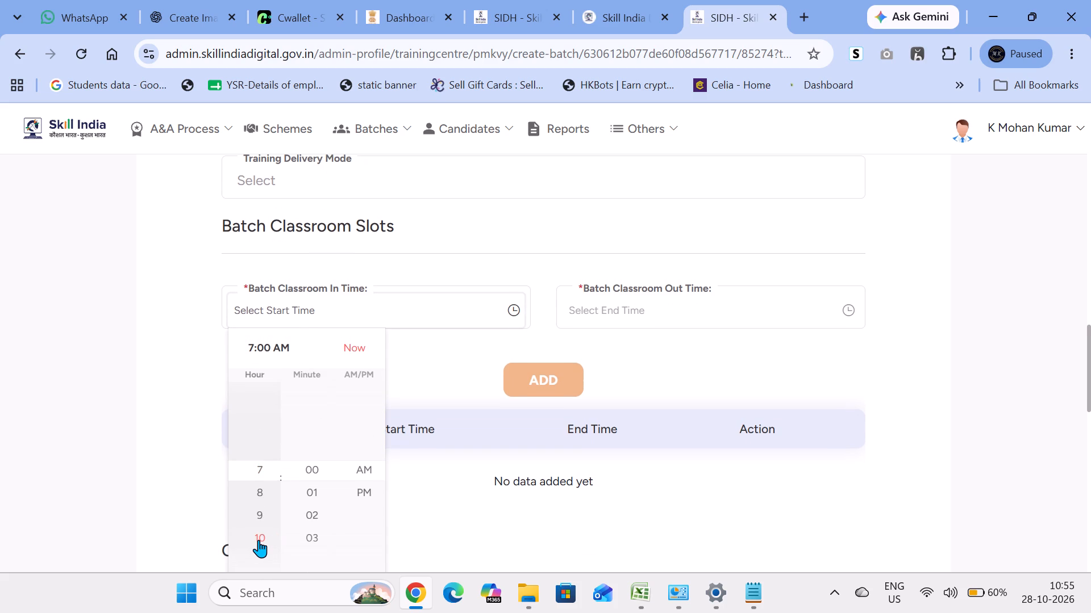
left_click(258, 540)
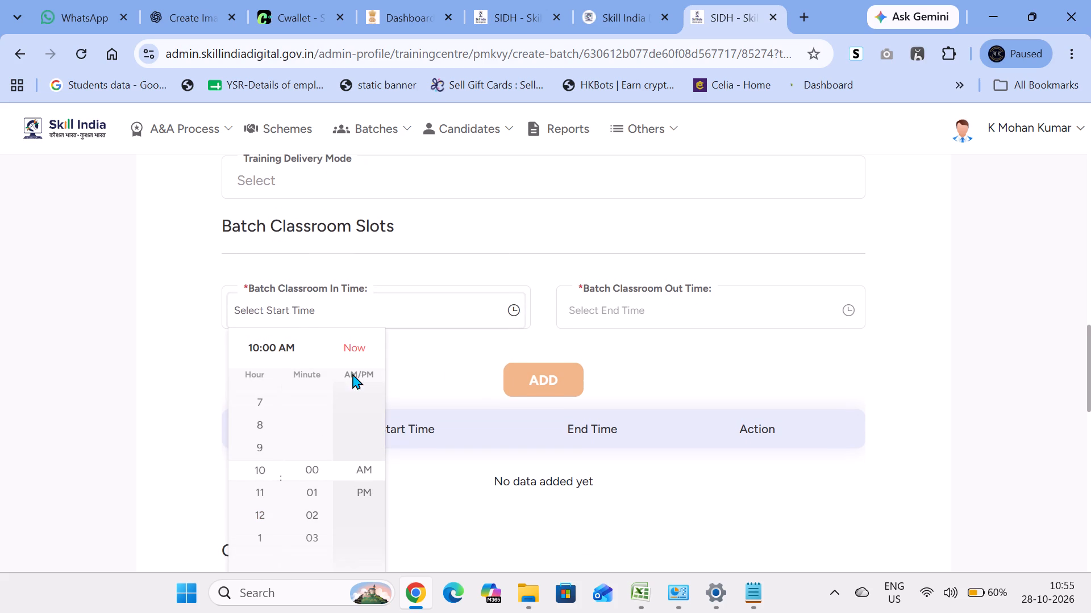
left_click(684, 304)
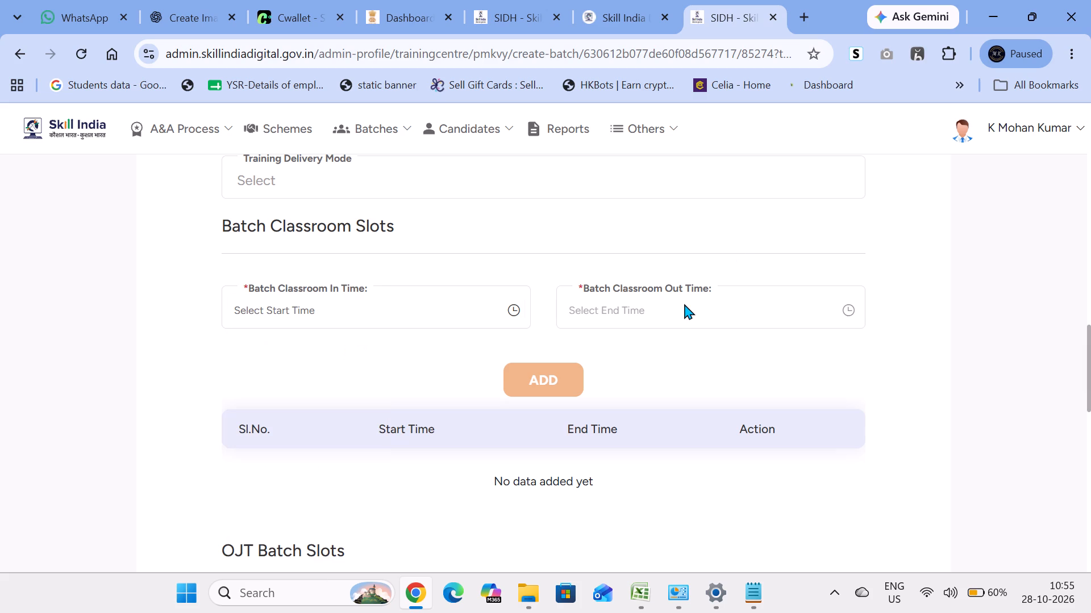
Look through the rest of the batch form, covering the OJT slots, batch and OJT dates, and classroom and laboratory details.
left_click_drag(1090, 383, 1090, 406)
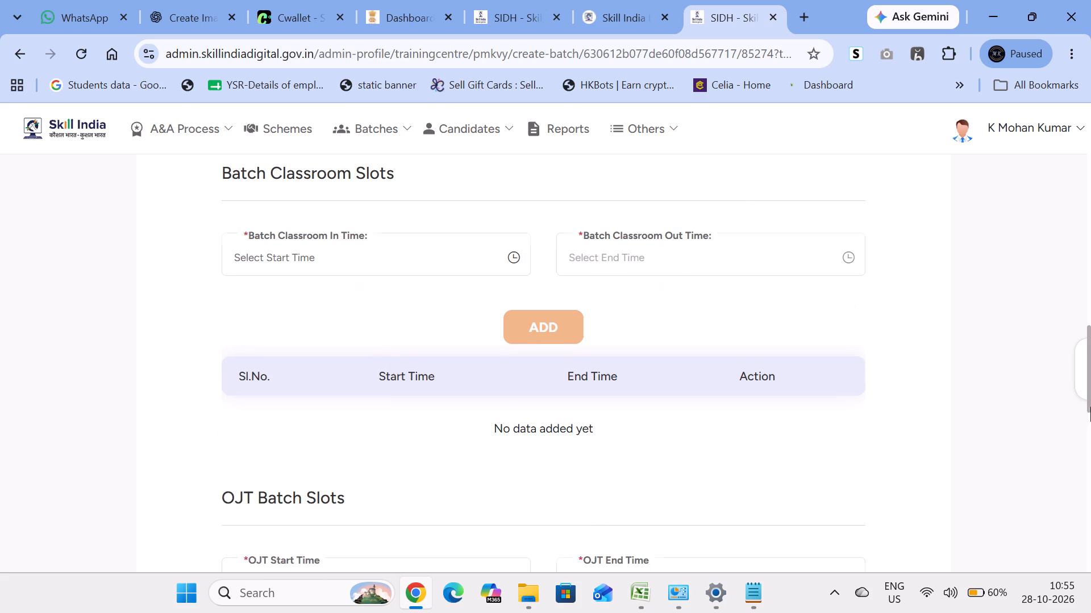
left_click_drag(1090, 406, 1090, 446)
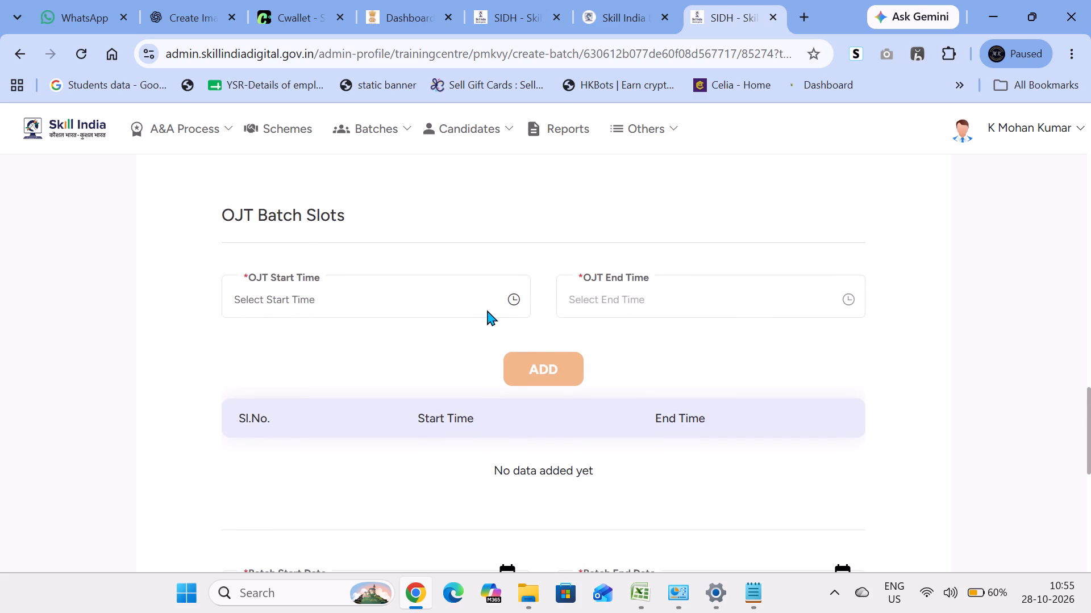
left_click(487, 310)
left_click_drag(1090, 455, 1090, 531)
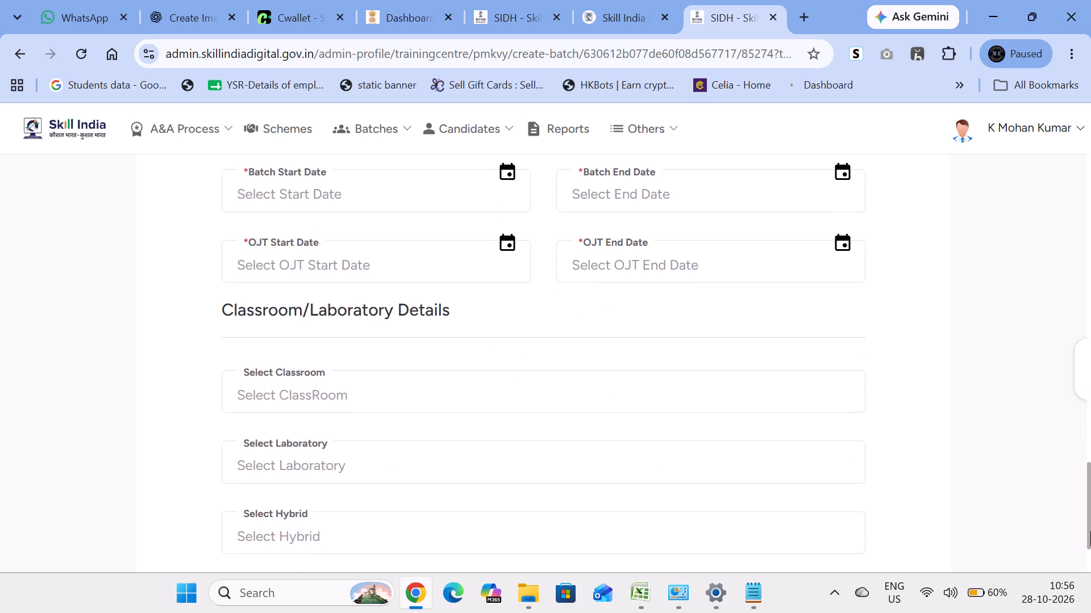
left_click_drag(1090, 531, 1090, 573)
left_click_drag(1090, 573, 1077, 476)
left_click(1090, 452)
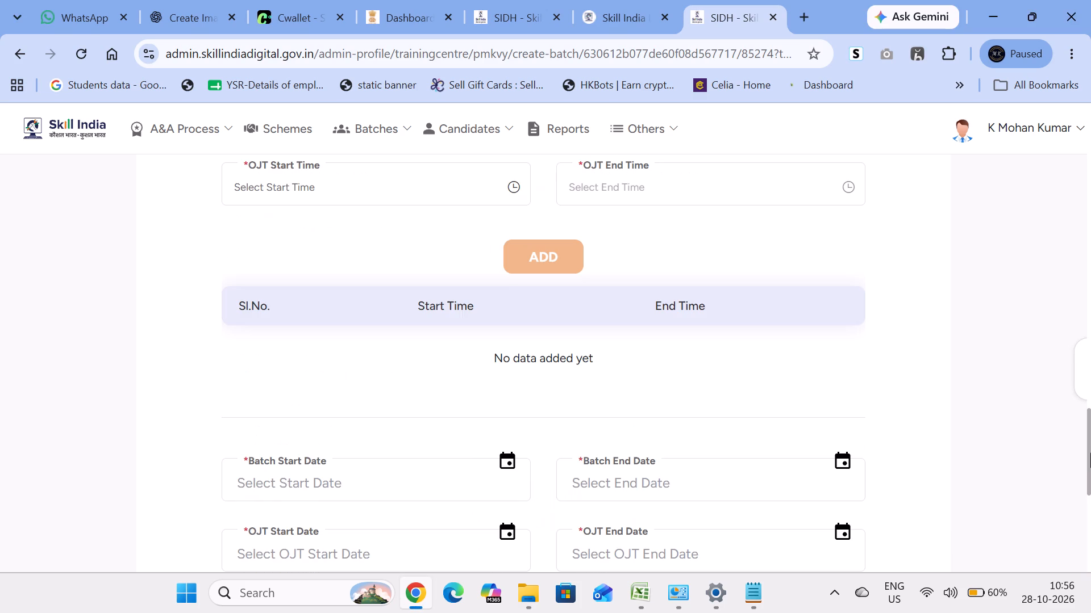
left_click(1090, 452)
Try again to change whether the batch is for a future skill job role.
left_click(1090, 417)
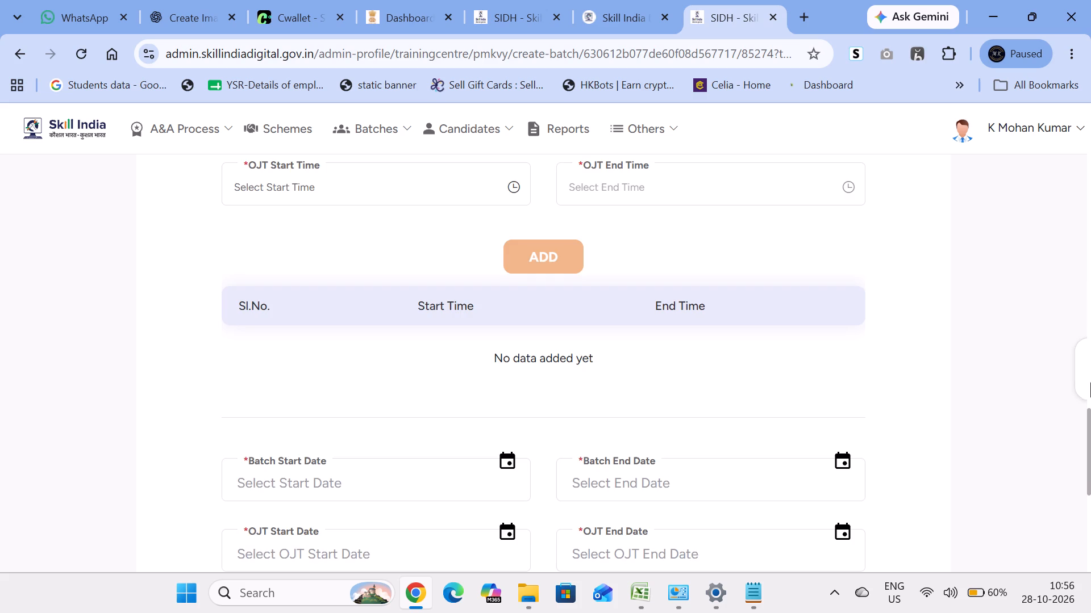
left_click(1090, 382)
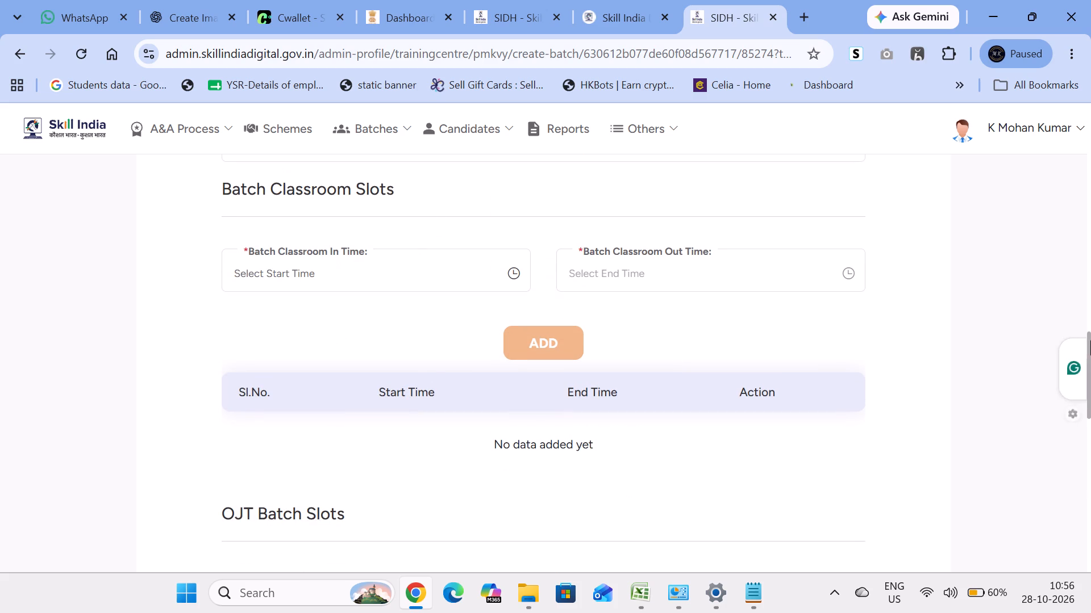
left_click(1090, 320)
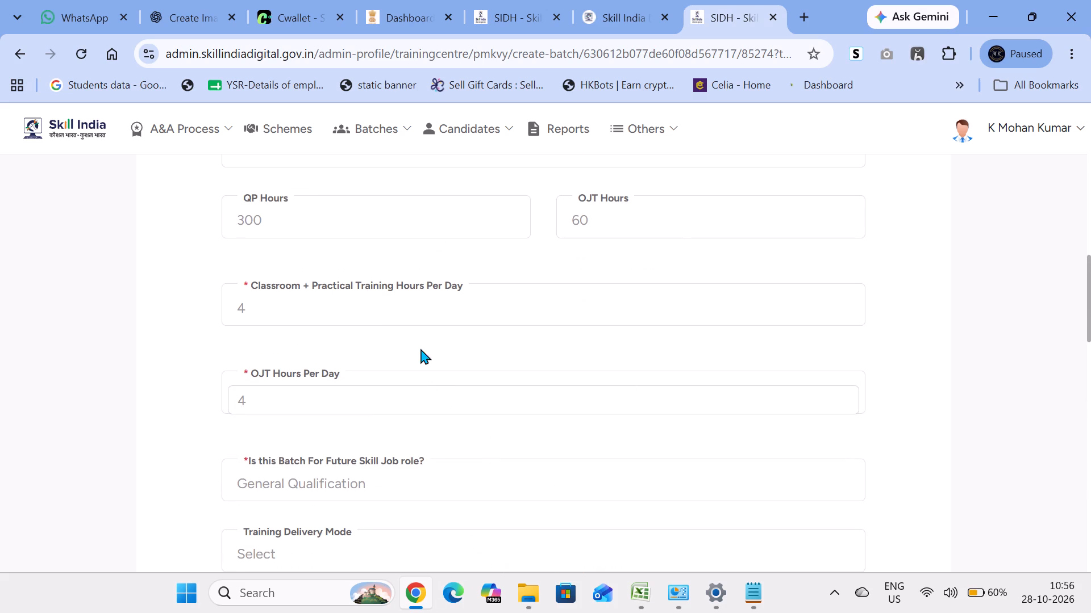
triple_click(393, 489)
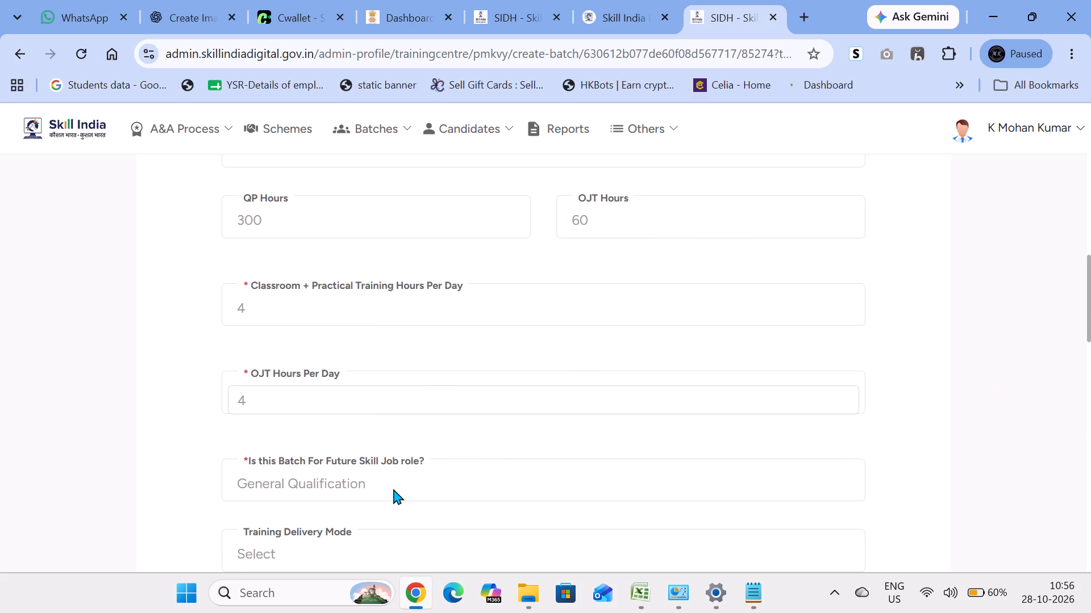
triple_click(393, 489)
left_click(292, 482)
Reload the batch creation page.
left_click(85, 58)
Switch to the JSD3 Daily Attendance workbook in Excel and update column F: 21 in F31 and 38 in F28.
left_click(392, 519)
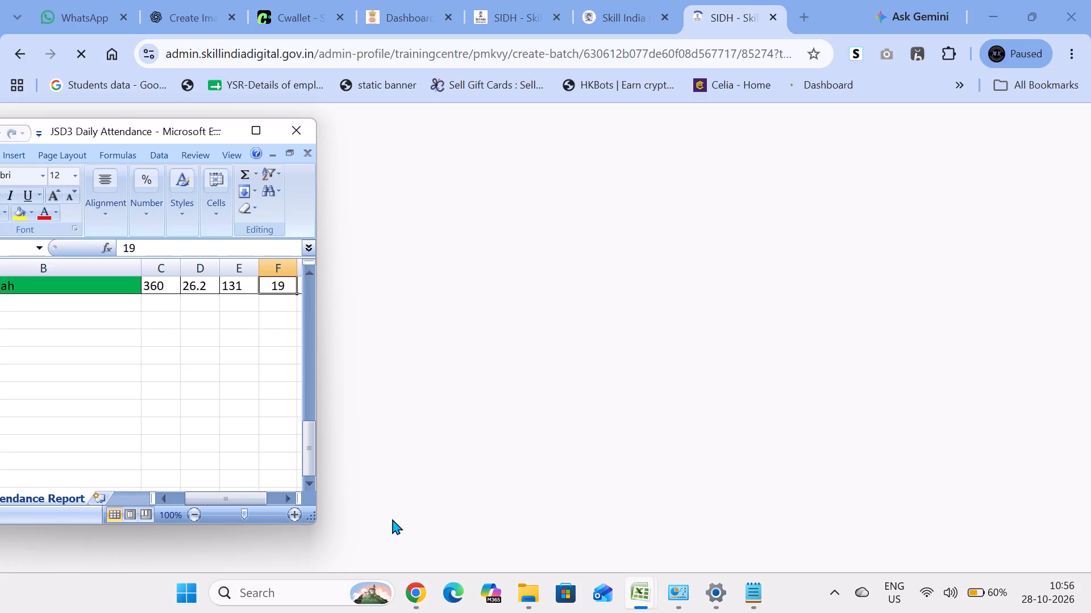
left_click(268, 131)
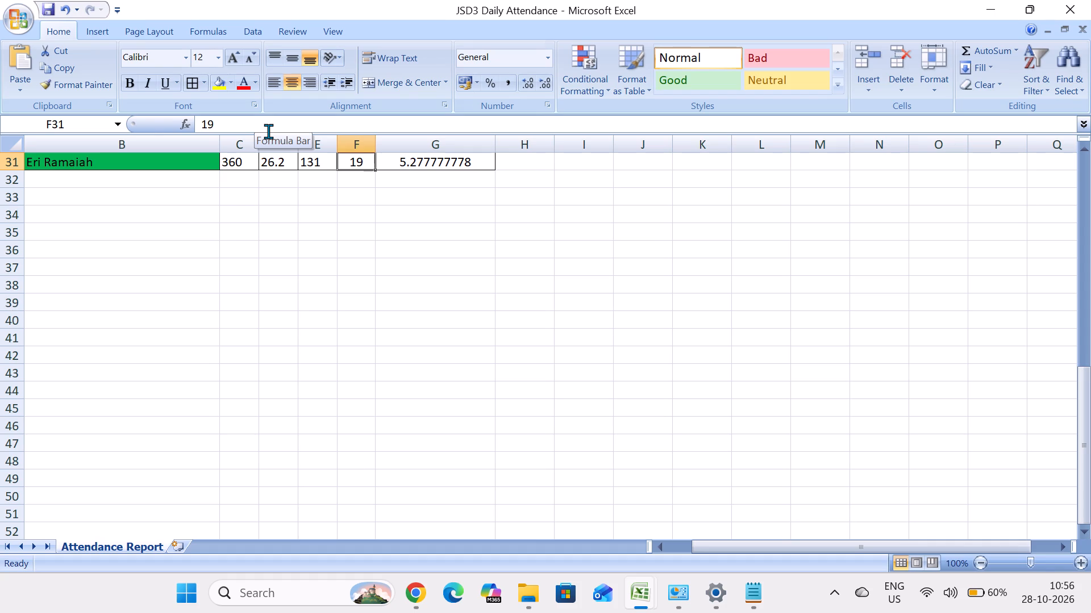
type("21")
key("Up")
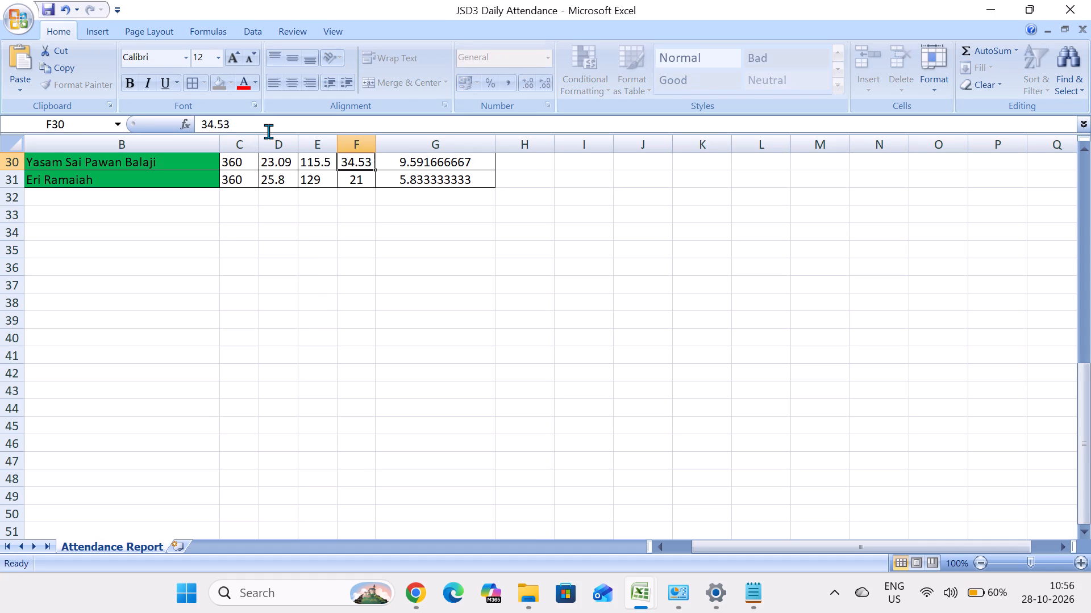
key("Up")
key("Up")
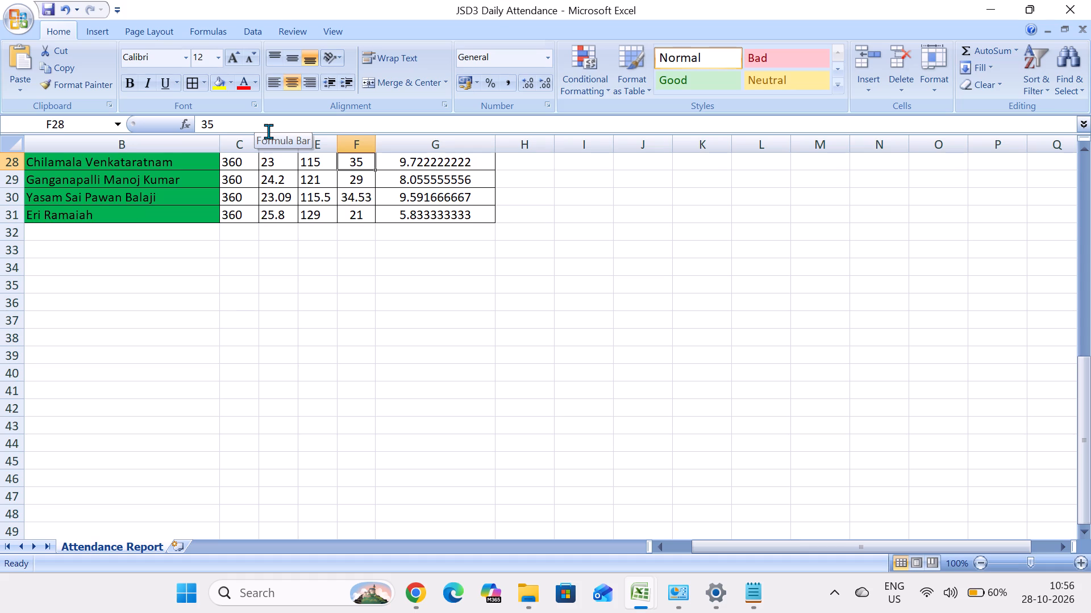
type("38")
key("Up")
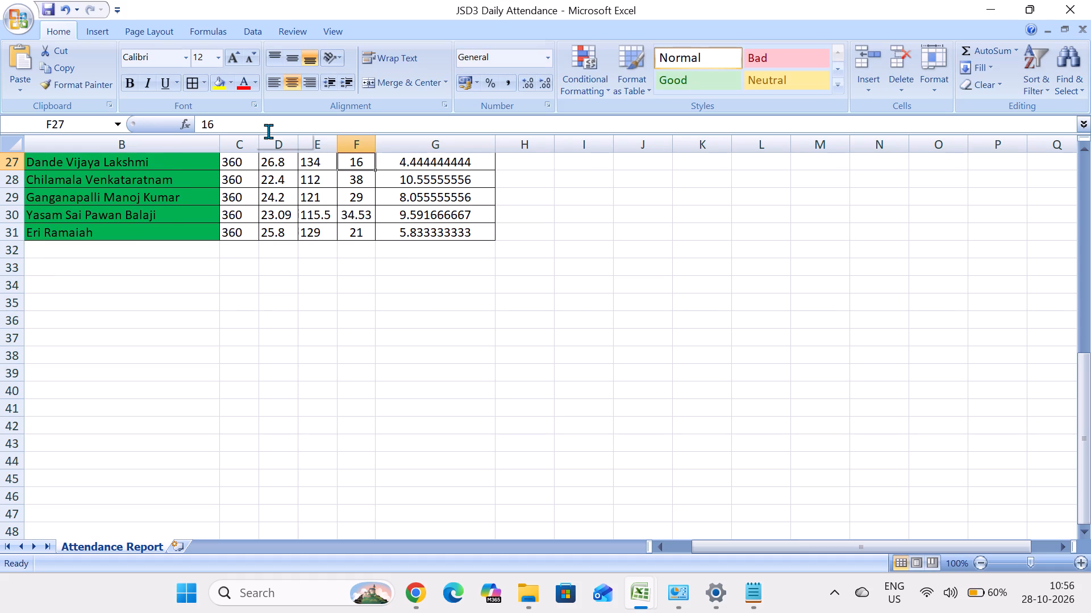
Update the Hours column of the attendance sheet: 43 in F22 and 71 in F21.
key("Up")
key("Up")
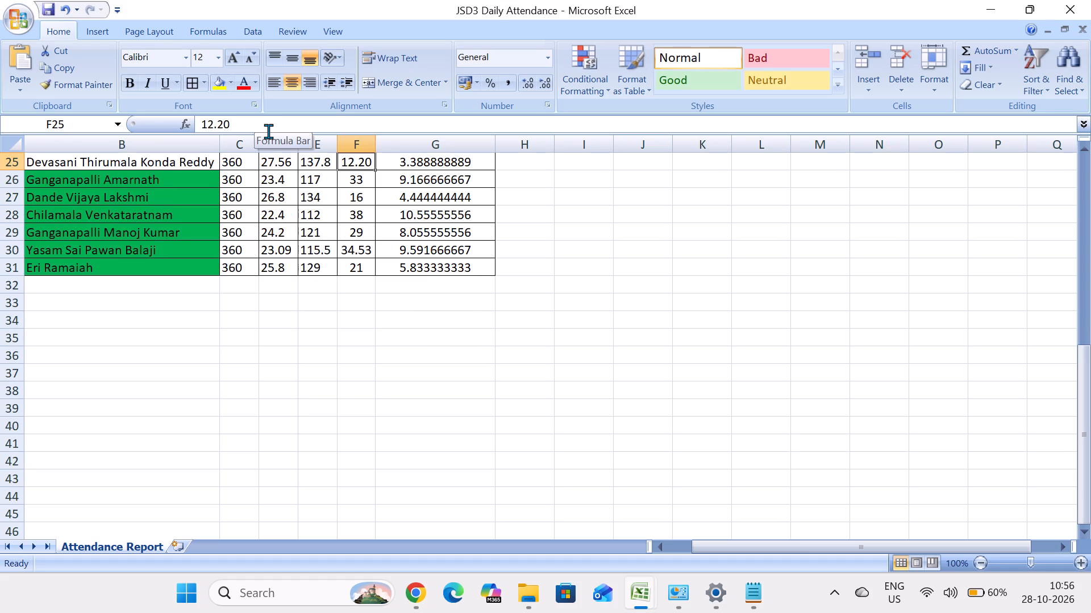
key("Up")
key("Up")
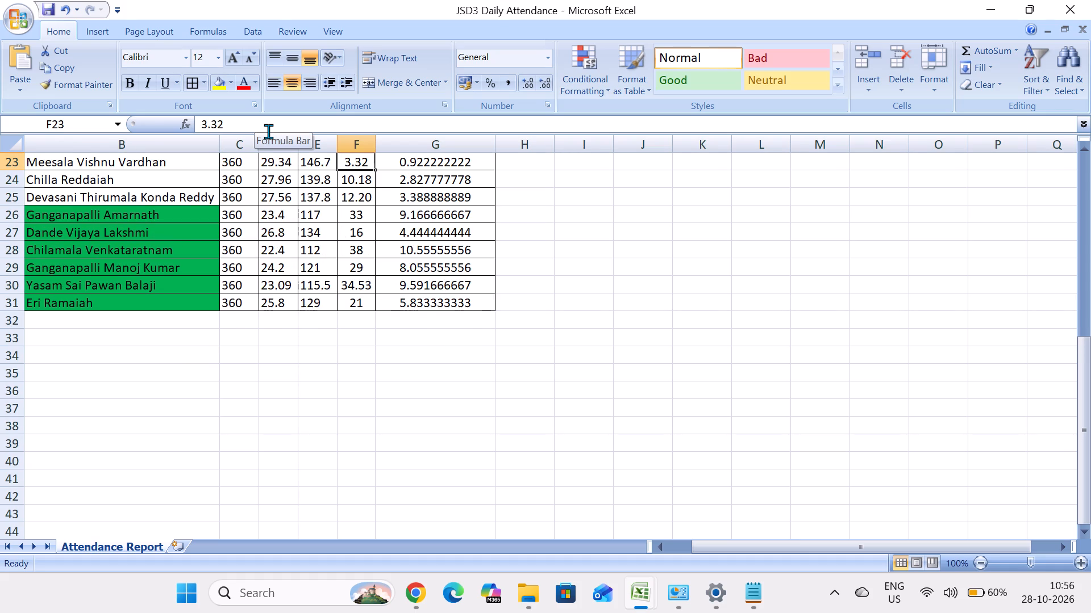
key("Up")
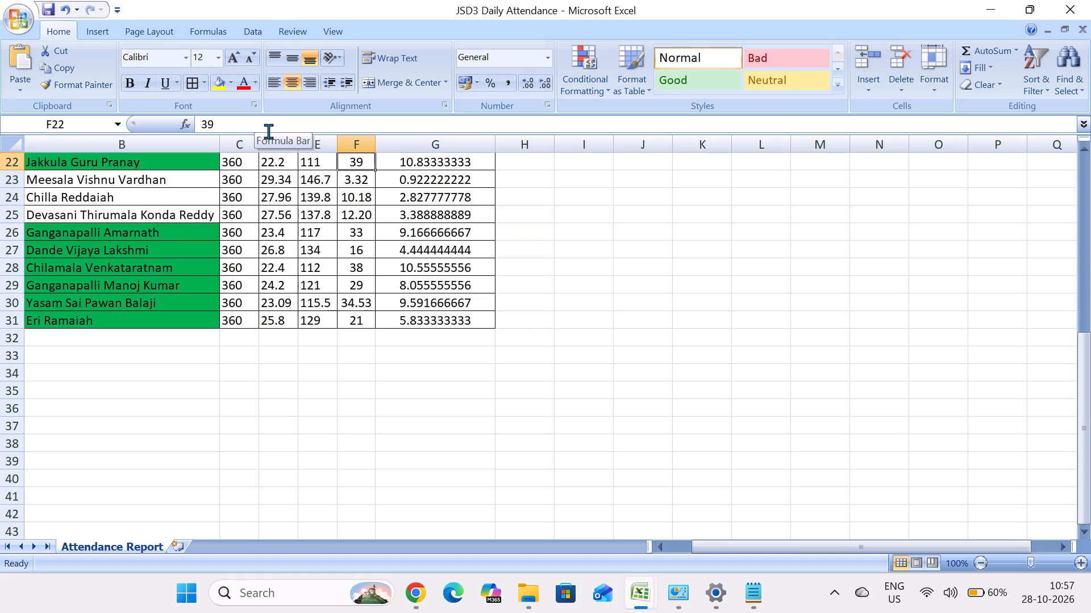
type("43")
key("Up")
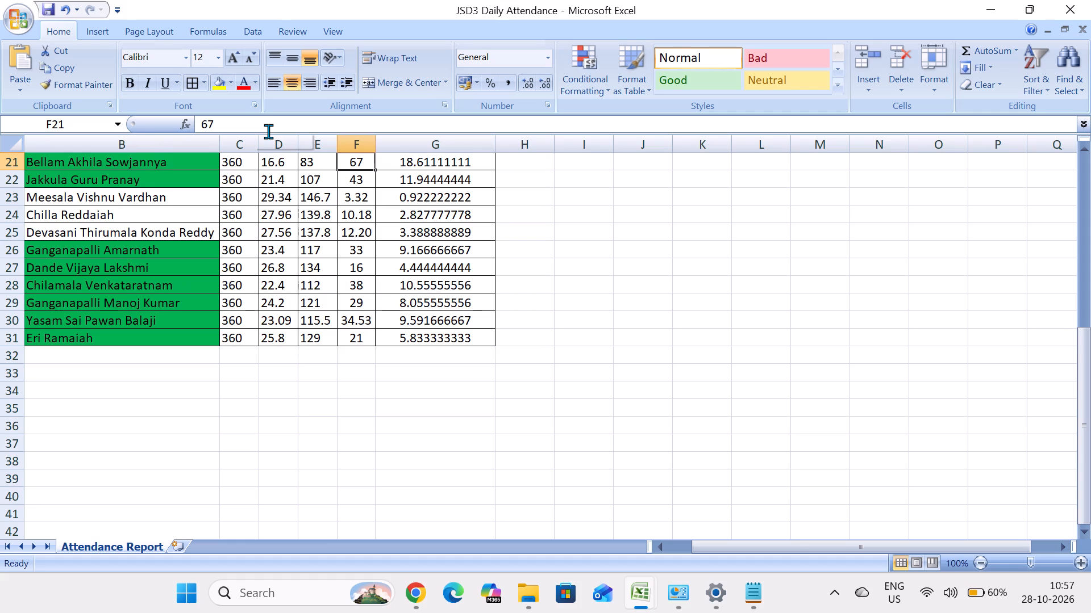
type("71")
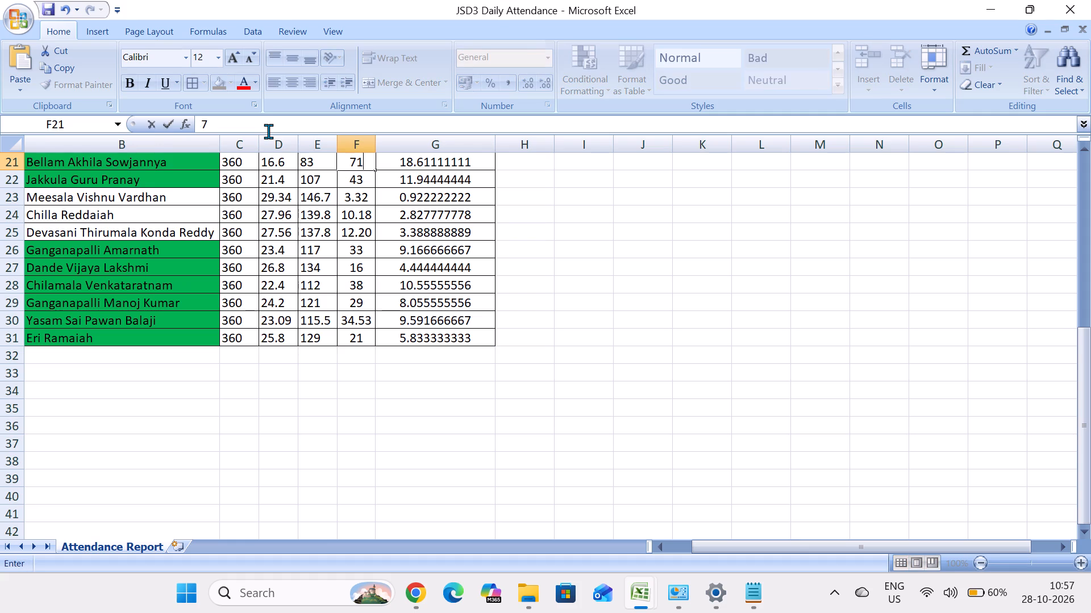
key("Up")
Set the candidates' hours to 64 in F18 and 55 in F17.
key("Up")
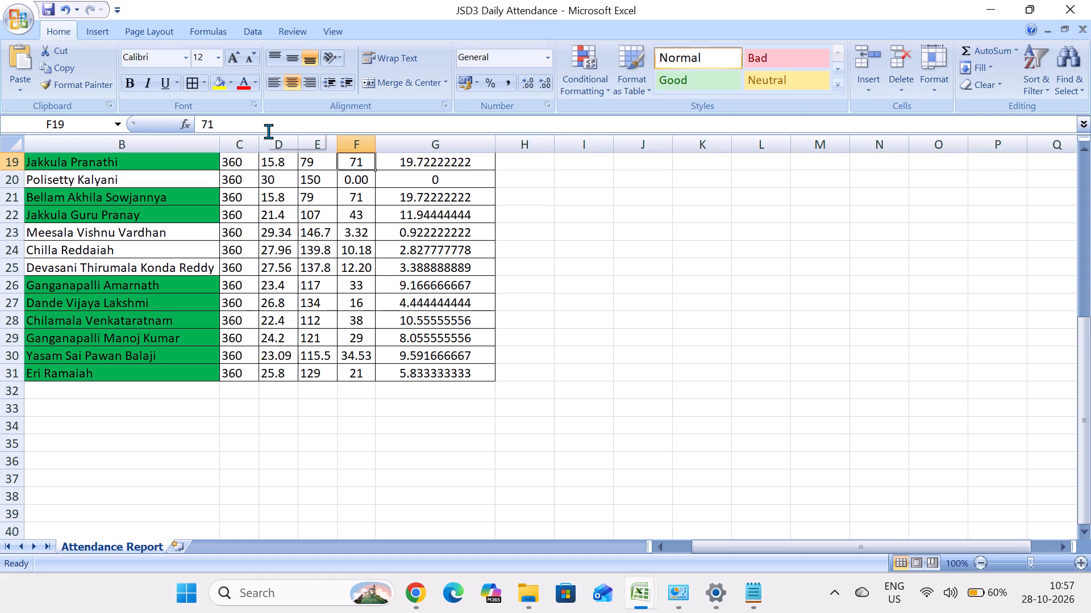
key("Up")
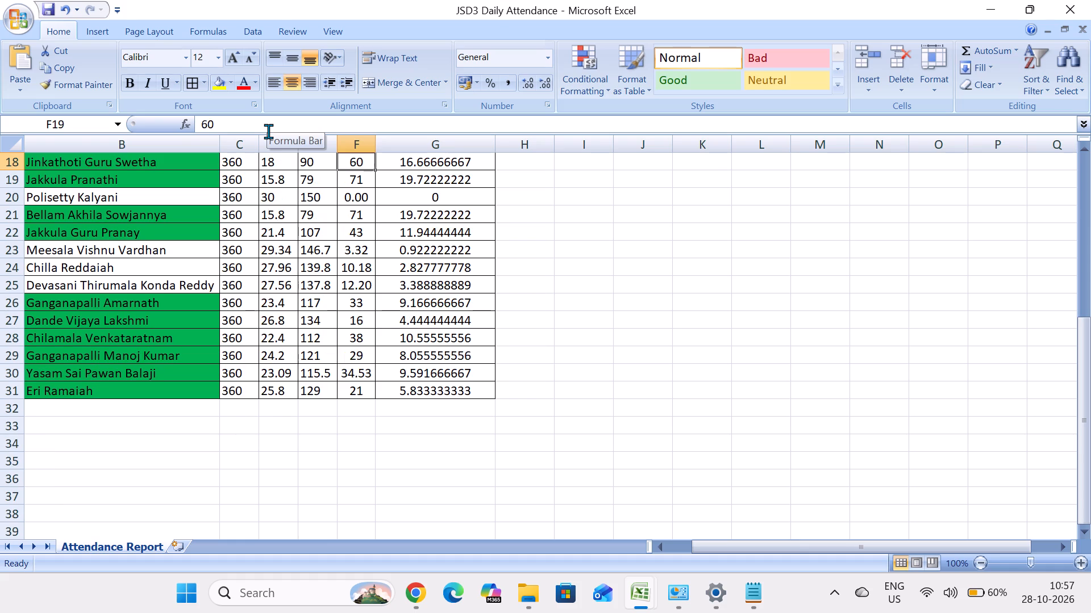
type("64")
key("Up")
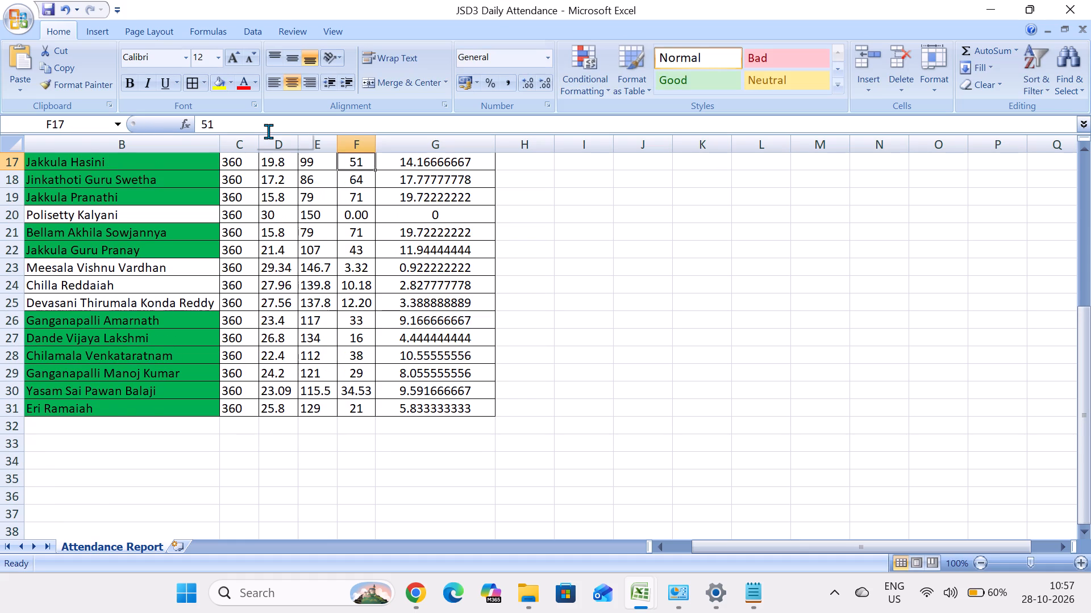
type("55")
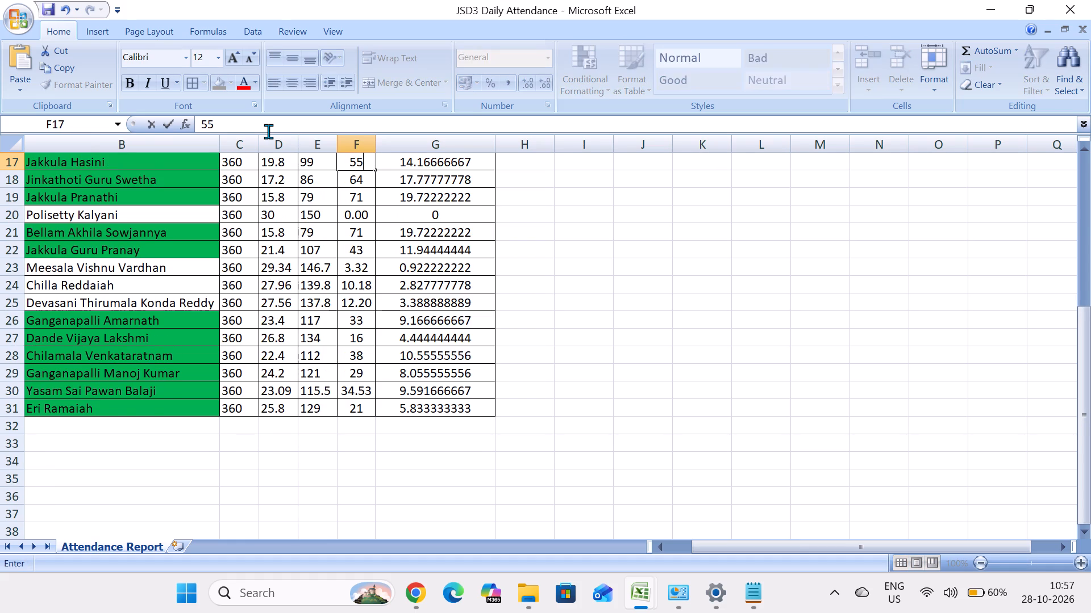
key("Up")
Set the hours in rows 14 to 12 of column F: 44 in F14, 26 in F13 and 42 in F12.
key("Up")
key("Up")
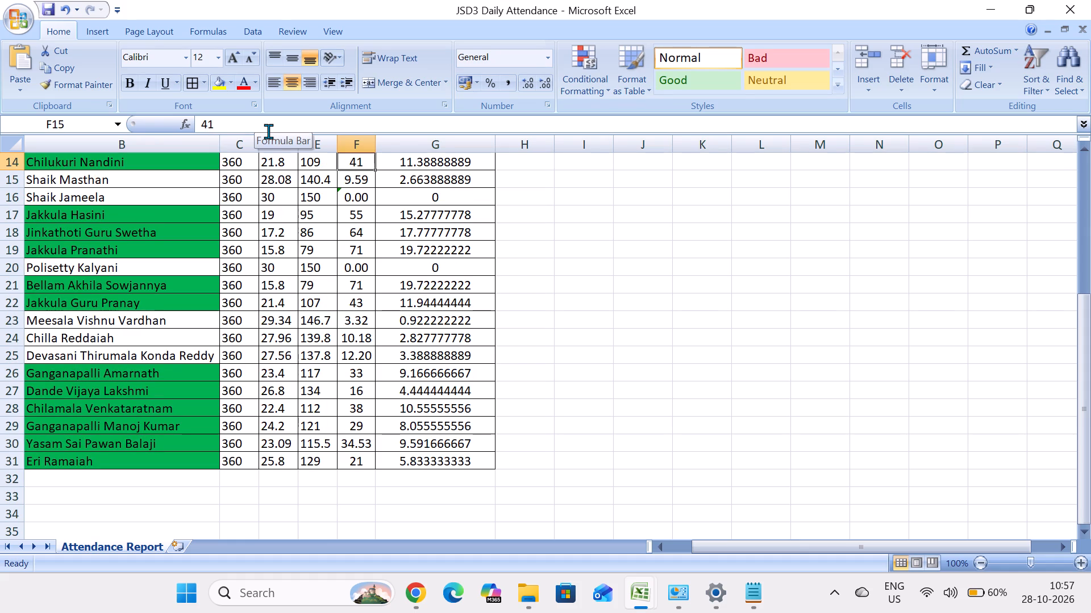
type("44")
key("Up")
key("Up")
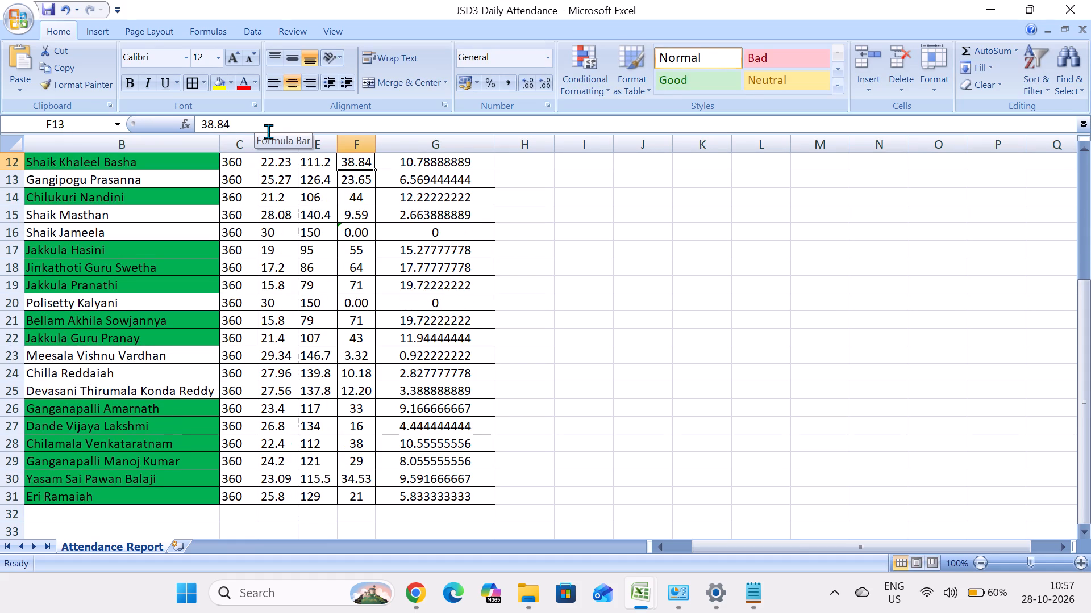
key("Down")
type("26")
key("Up")
key("Up")
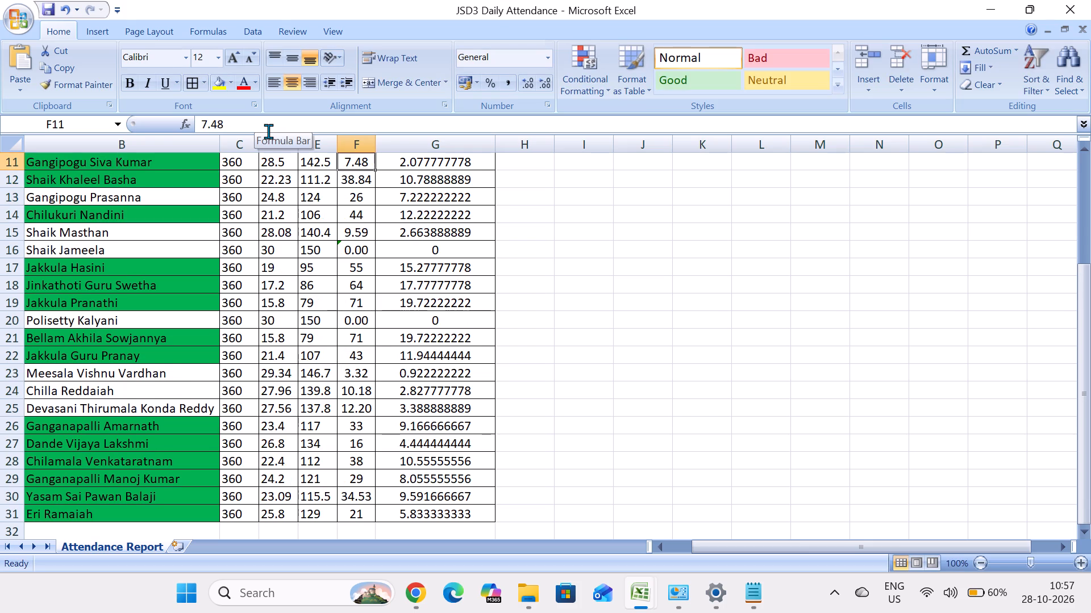
key("Down")
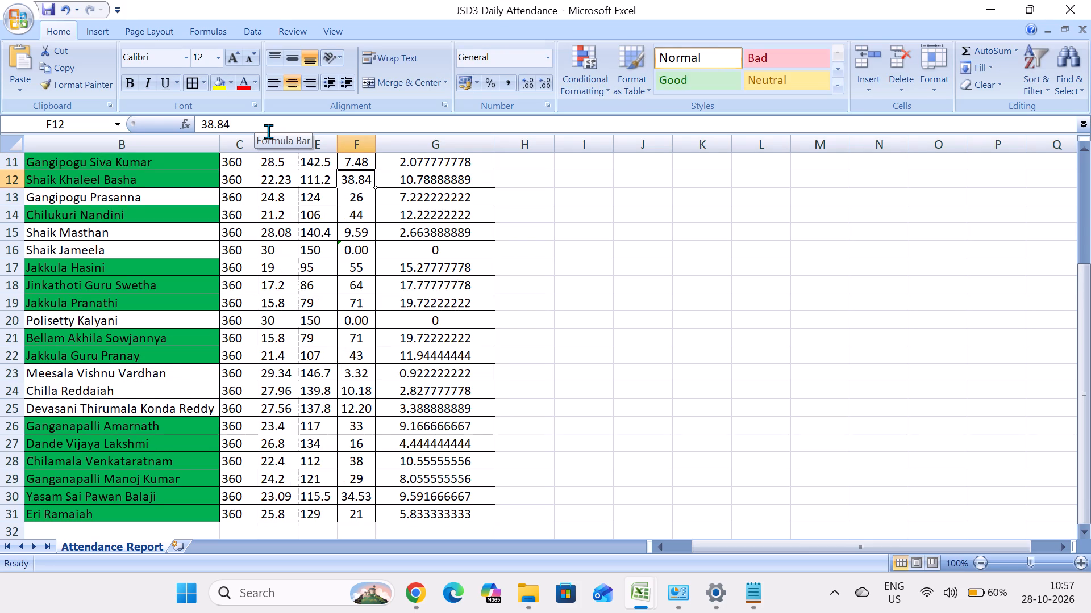
type("42")
key("Up")
Set the candidates' hours to 56 in F8 and 39 in F7.
key("Up")
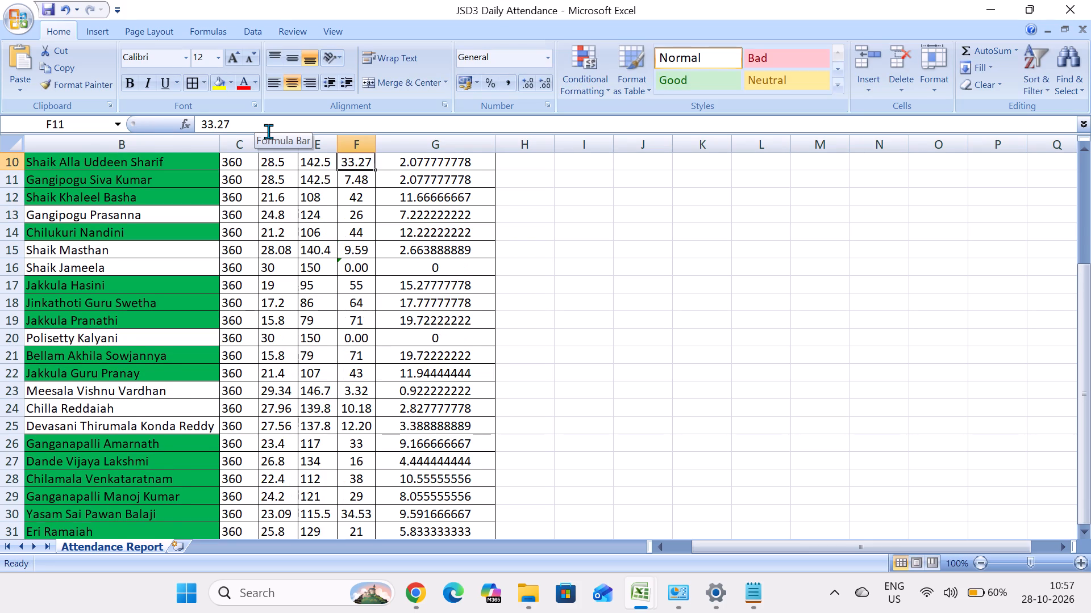
key("Up")
key("Up")
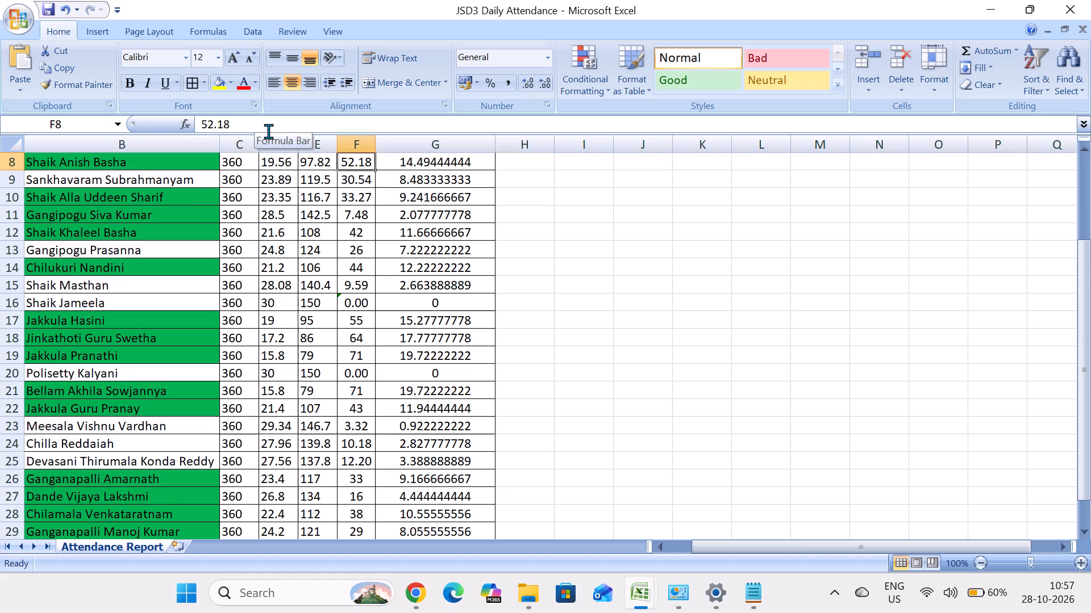
type("56")
key("Up")
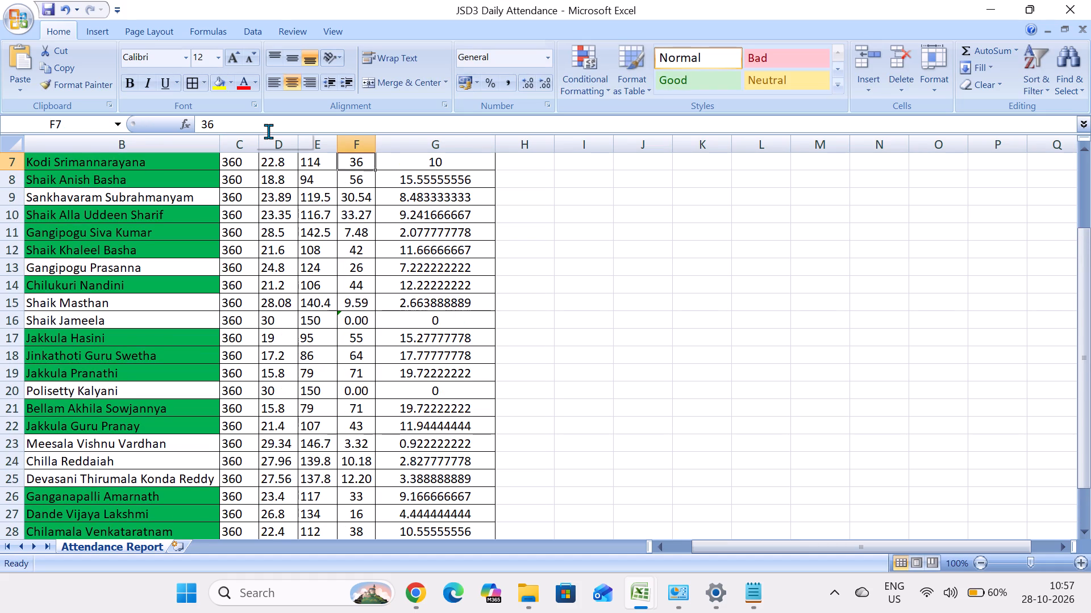
type("39")
key("Up")
Set the hours in F4 to 1, near the top of the candidate list.
key("Up")
key("Up")
key("Up")
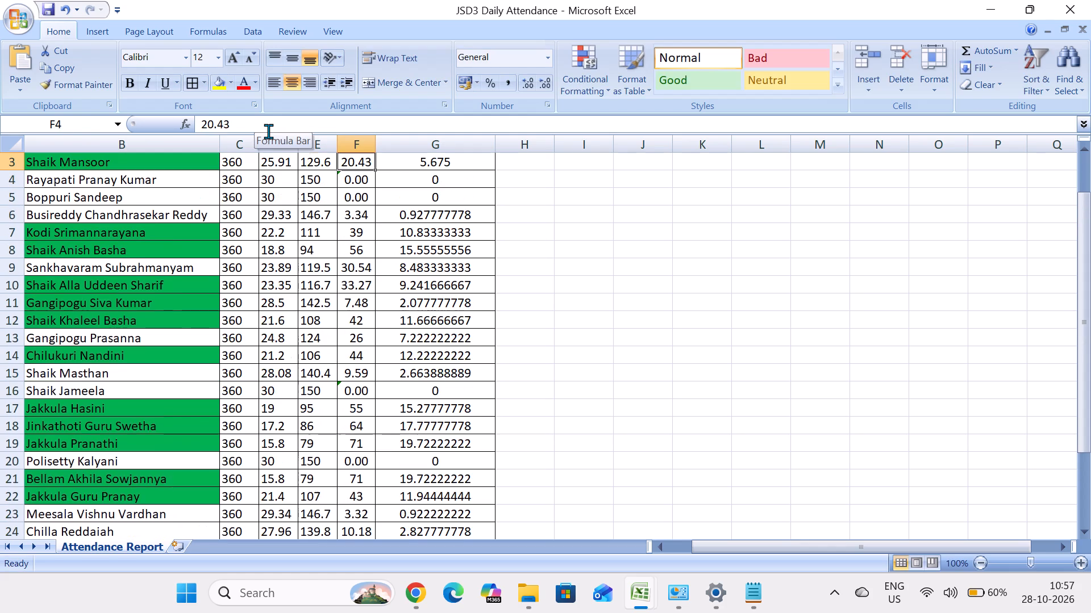
key("Up")
key("Up")
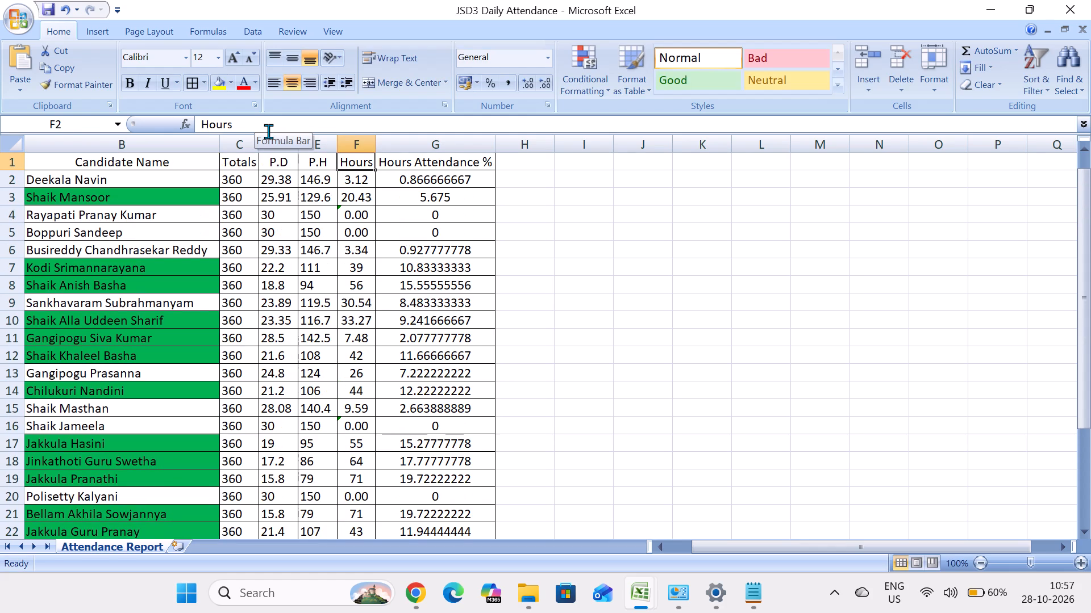
key("Down")
key("Down")
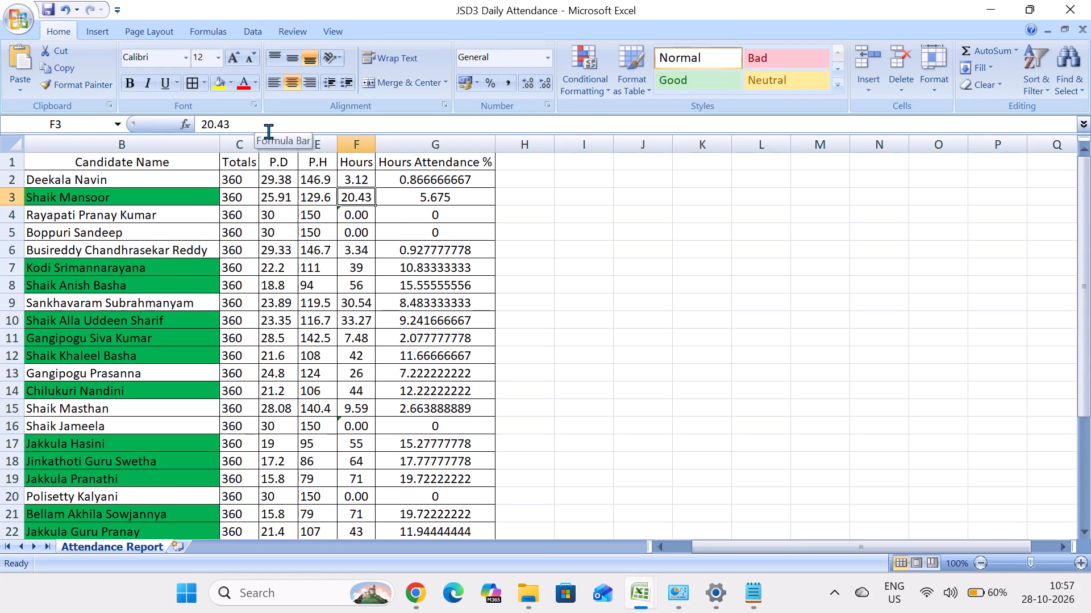
key("Down")
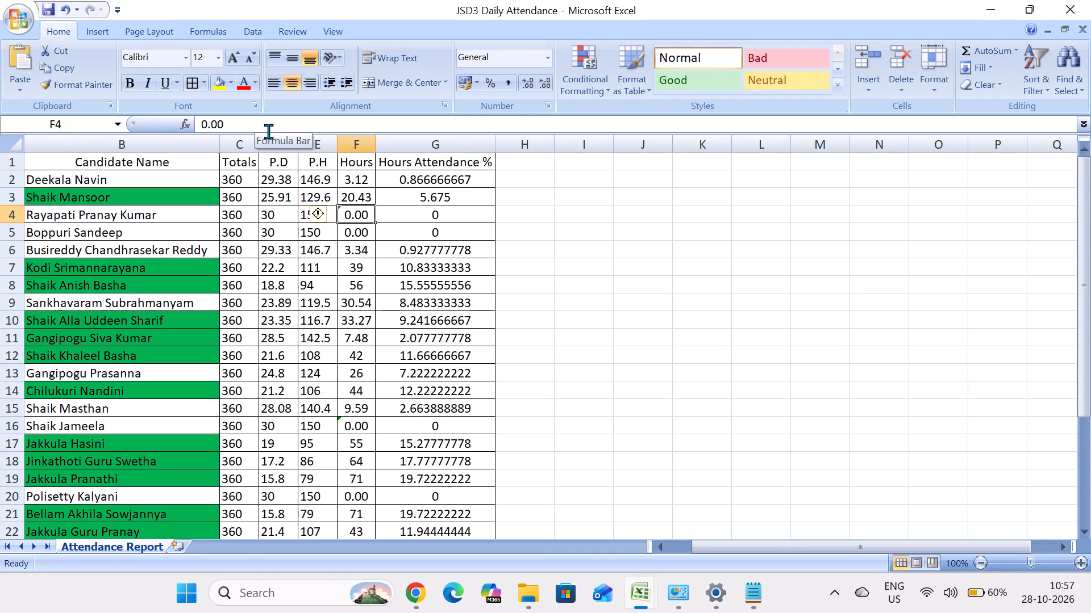
key("2")
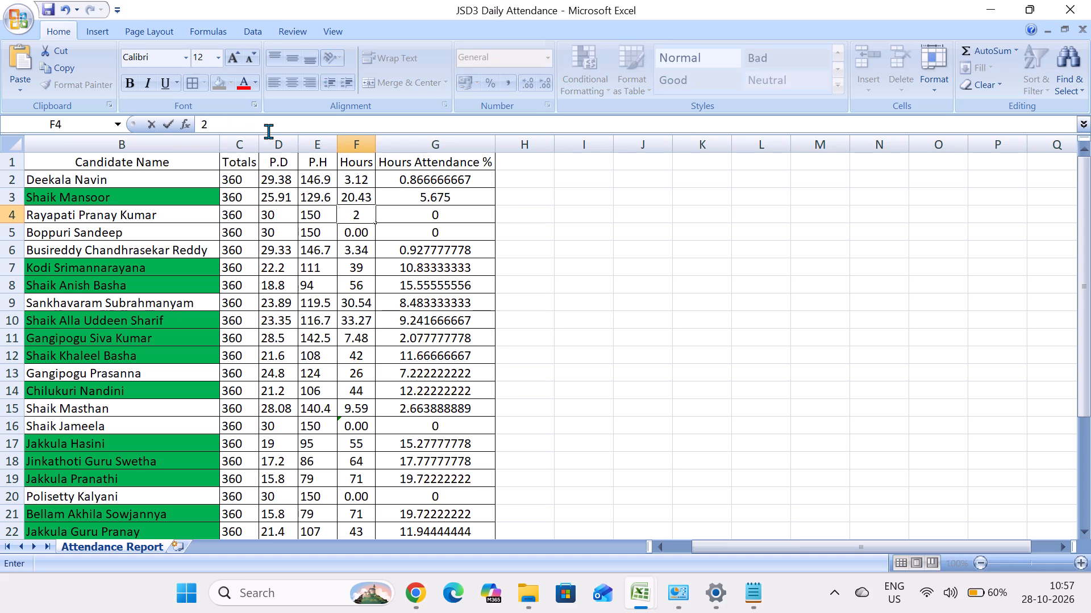
key("BackSpace")
key("1")
key("Down")
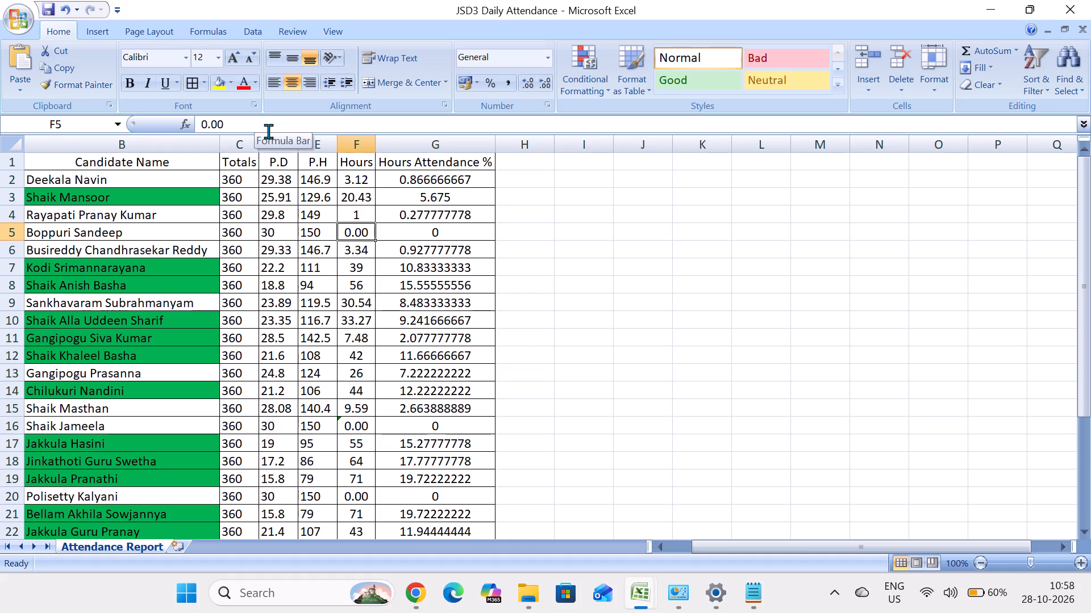
Switch to the Skill India Digital Hub window in Chrome.
left_click(418, 603)
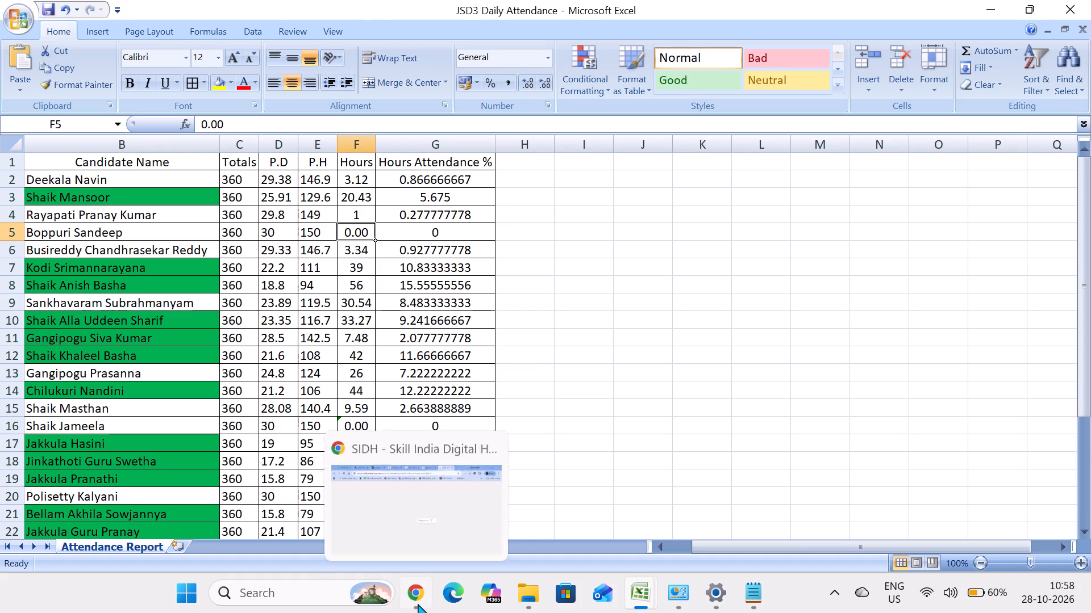
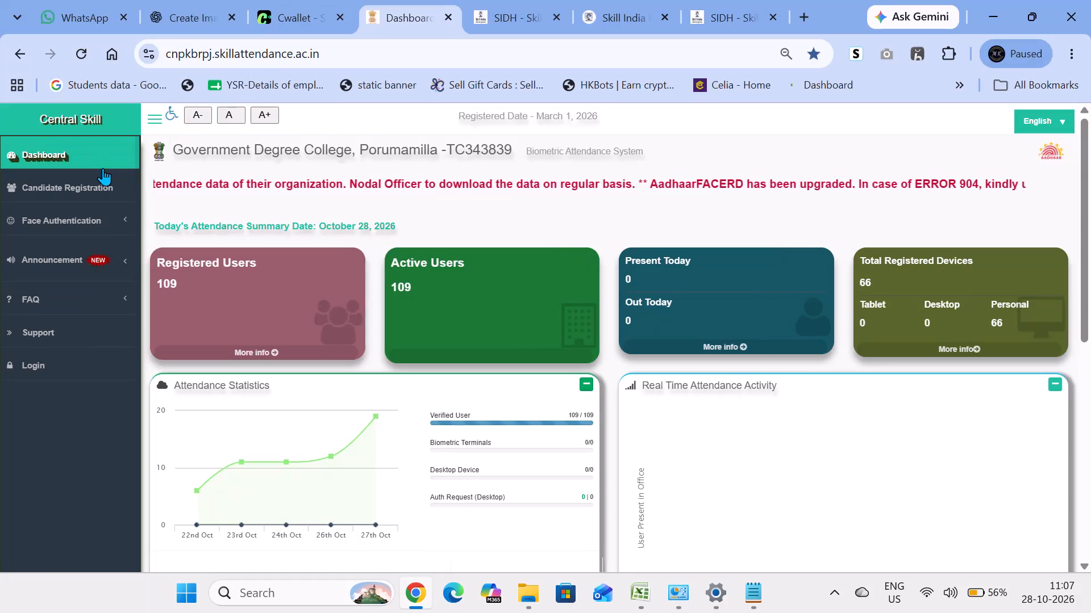
Reload the Dashboard of the college's Biometric Attendance System.
left_click(99, 168)
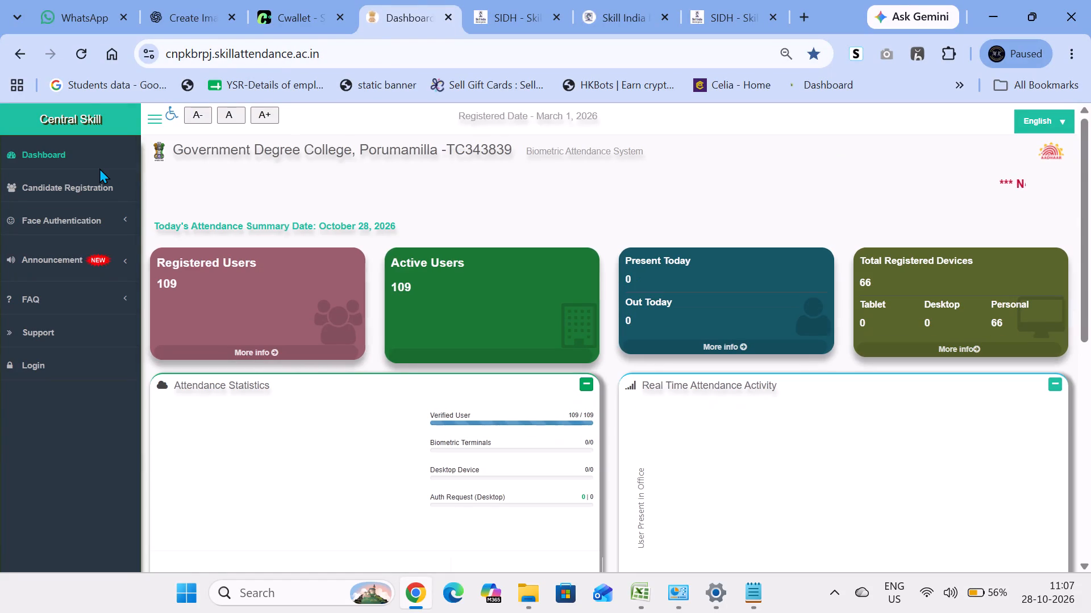